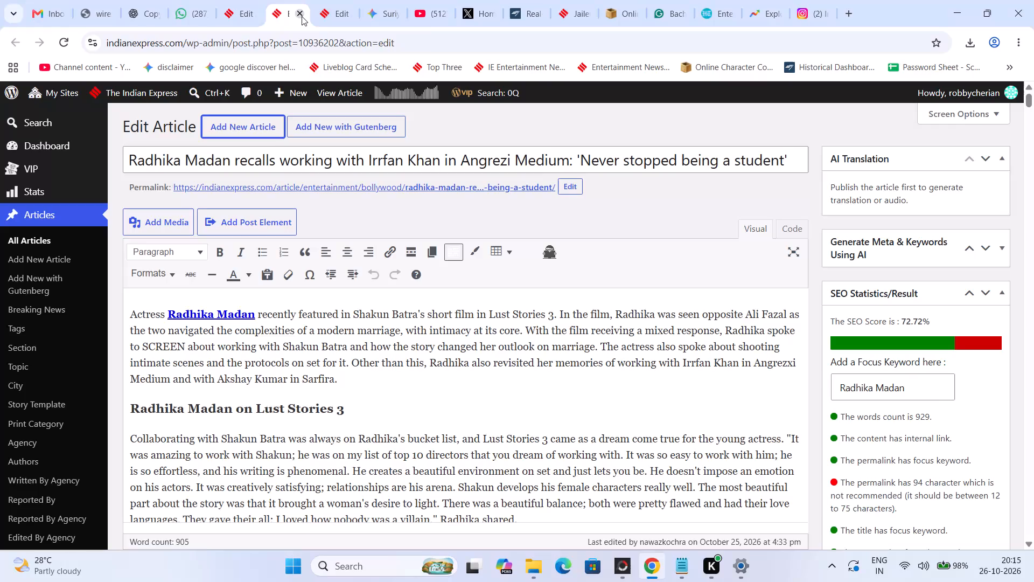
Switch to the open edit page of the article on AR Rahman responding to trolling over Ramayana songs.
{"action": "left_click", "coordinate": [224, 0]}
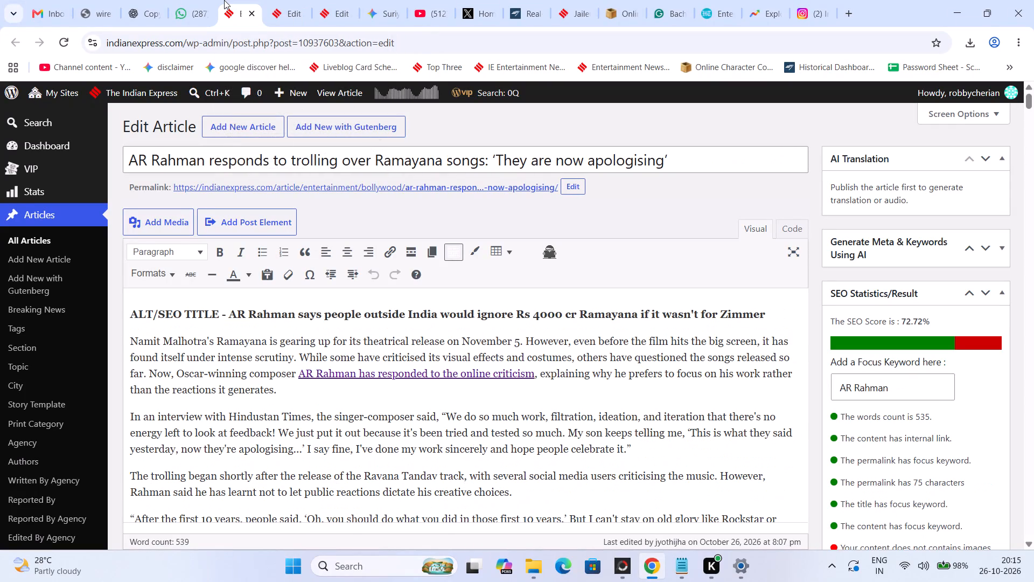
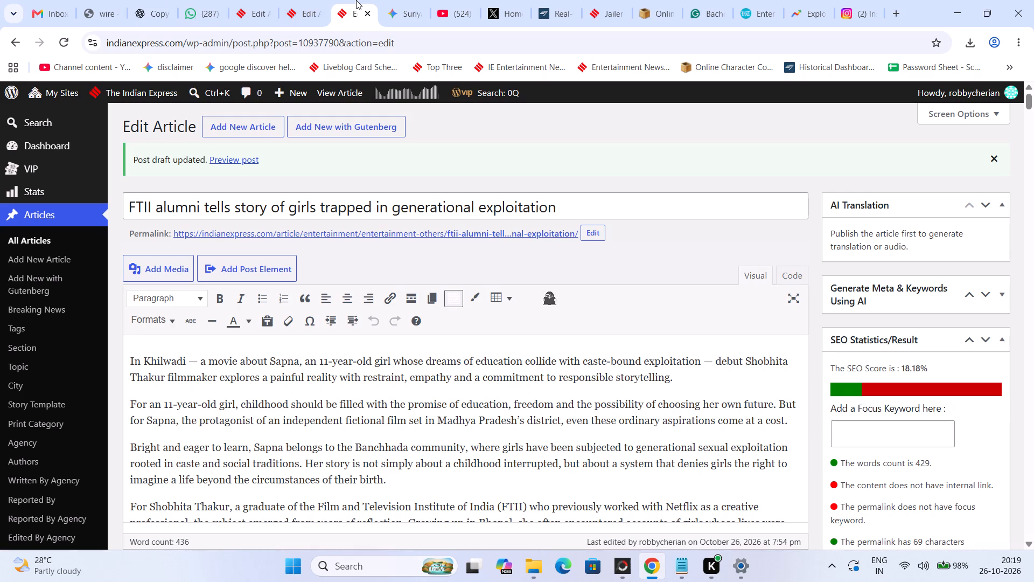
{"action": "left_click", "coordinate": [276, 0]}
{"action": "left_click", "coordinate": [302, 0]}
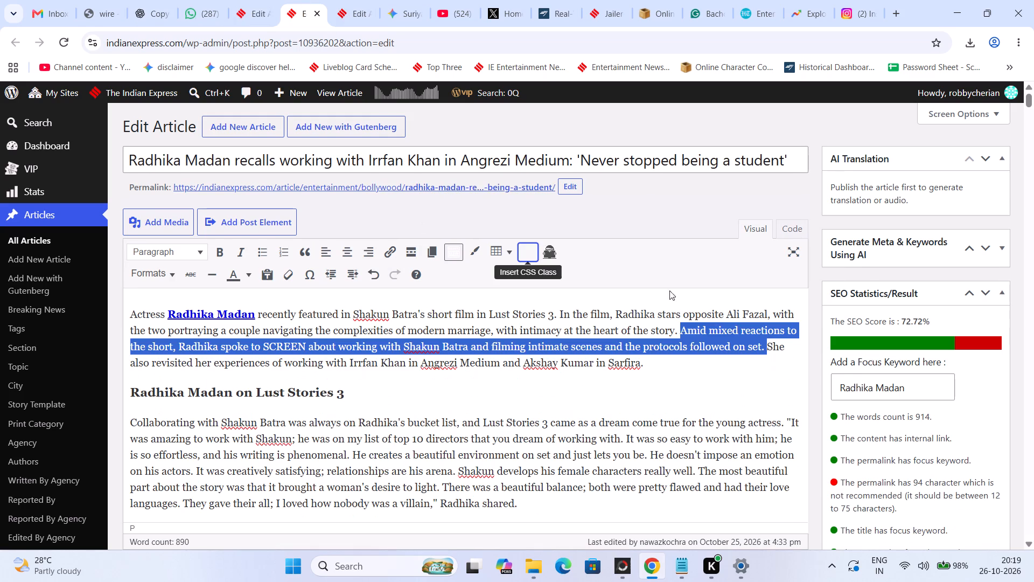
{"action": "right_click", "coordinate": [731, 343]}
{"action": "left_click", "coordinate": [541, 117]}
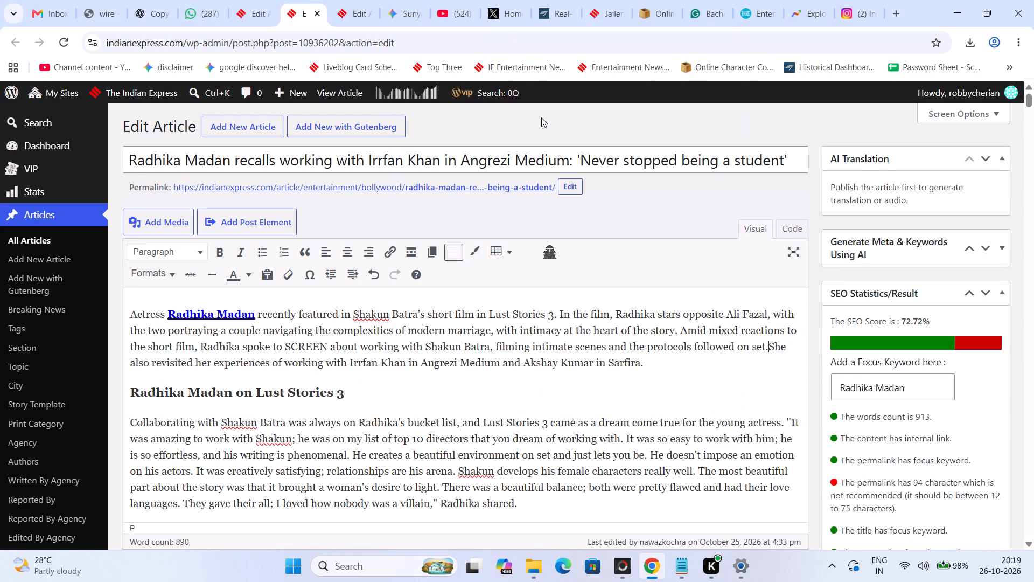
{"action": "key", "text": "space"}
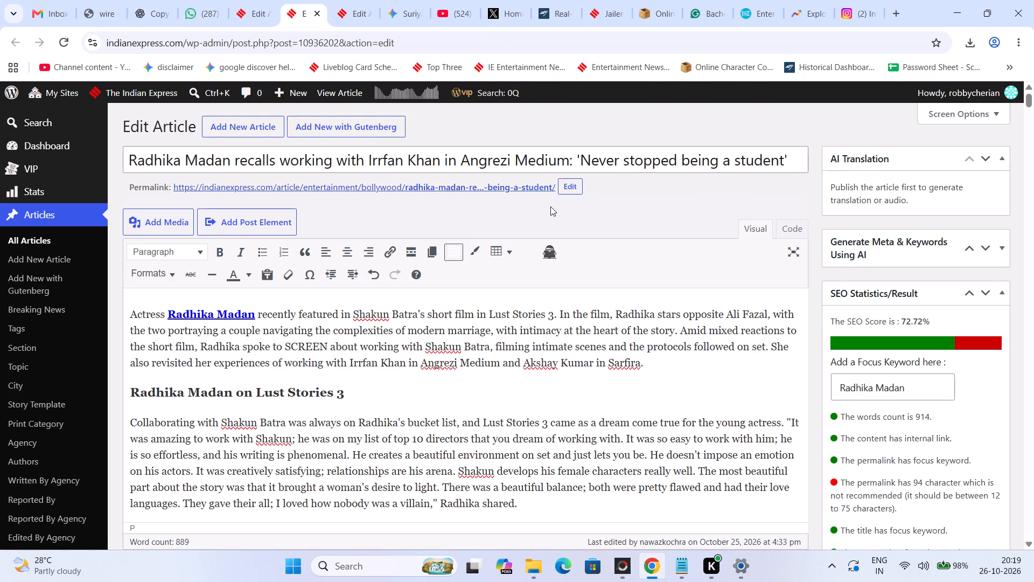
Add the surname so "Radhika's bucket list" reads "Radhika Madan's bucket list" in the paragraph under the Lust Stories 3 heading.
{"action": "scroll", "coordinate": [567, 363], "scroll_direction": "down", "scroll_amount": 2}
{"action": "scroll", "coordinate": [567, 363], "scroll_direction": "up", "scroll_amount": 1}
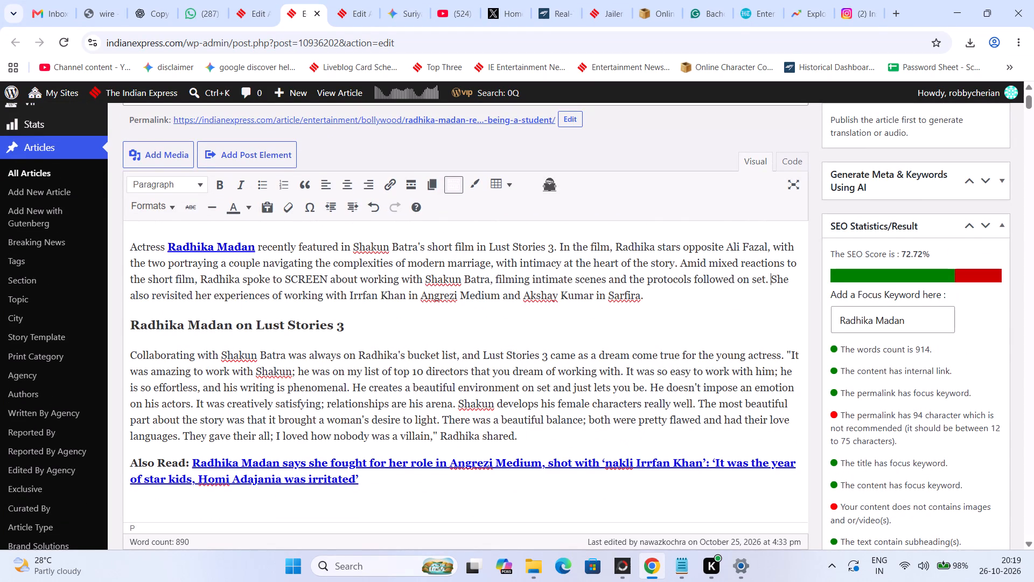
{"action": "left_click", "coordinate": [400, 354]}
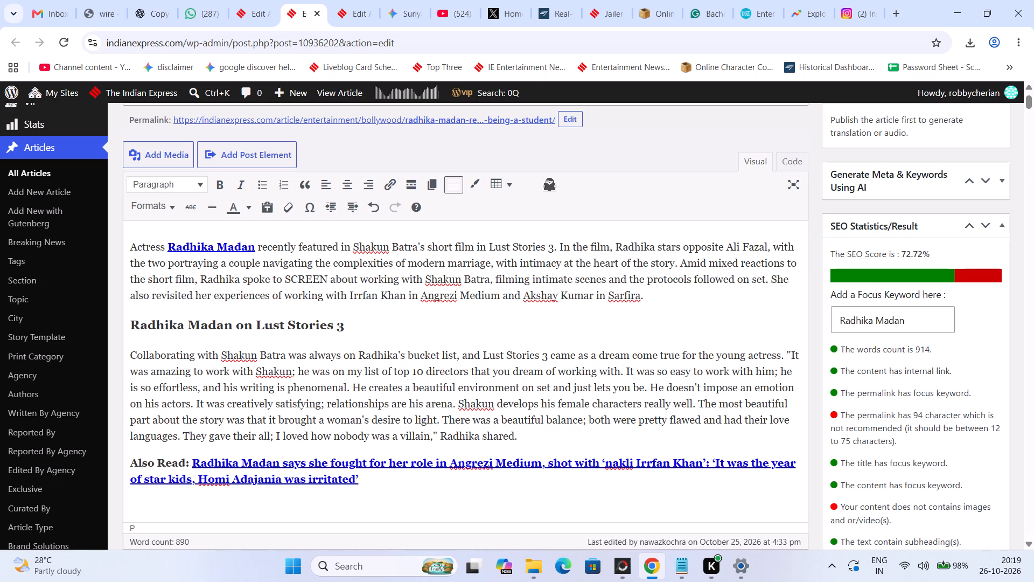
{"action": "key", "text": "Left"}
Split the quote's first sentence by changing "Shakun; he was on my list" to "Shakun. He was on my list".
{"action": "key", "text": "Right"}
{"action": "key", "text": "Right"}
{"action": "key", "text": "Right"}
{"action": "key", "text": "Right"}
{"action": "key", "text": "Right"}
{"action": "key", "text": "Right"}
{"action": "key", "text": "Right"}
{"action": "key", "text": "Right"}
{"action": "key", "text": "Right"}
{"action": "key", "text": "Right"}
{"action": "key", "text": "Right"}
{"action": "key", "text": "Right"}
{"action": "key", "text": "Right"}
{"action": "key", "text": "Right"}
{"action": "key", "text": "Right"}
{"action": "key", "text": "Right"}
{"action": "key", "text": "Right"}
{"action": "key", "text": "Right"}
{"action": "key", "text": "Right"}
{"action": "key", "text": "Right"}
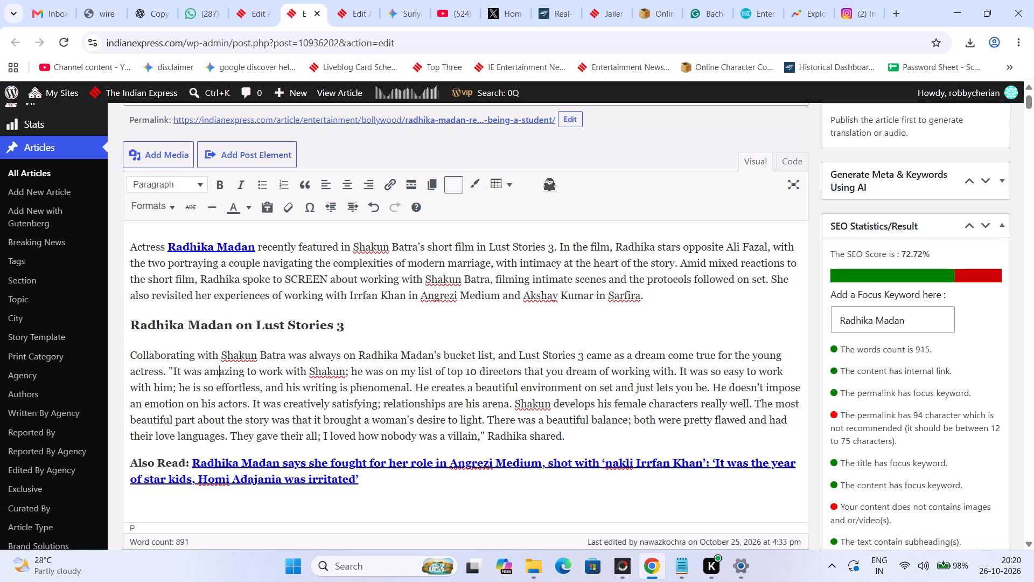
{"action": "key", "text": "Left"}
{"action": "key", "text": "Left"}
{"action": "key", "text": "BackSpace"}
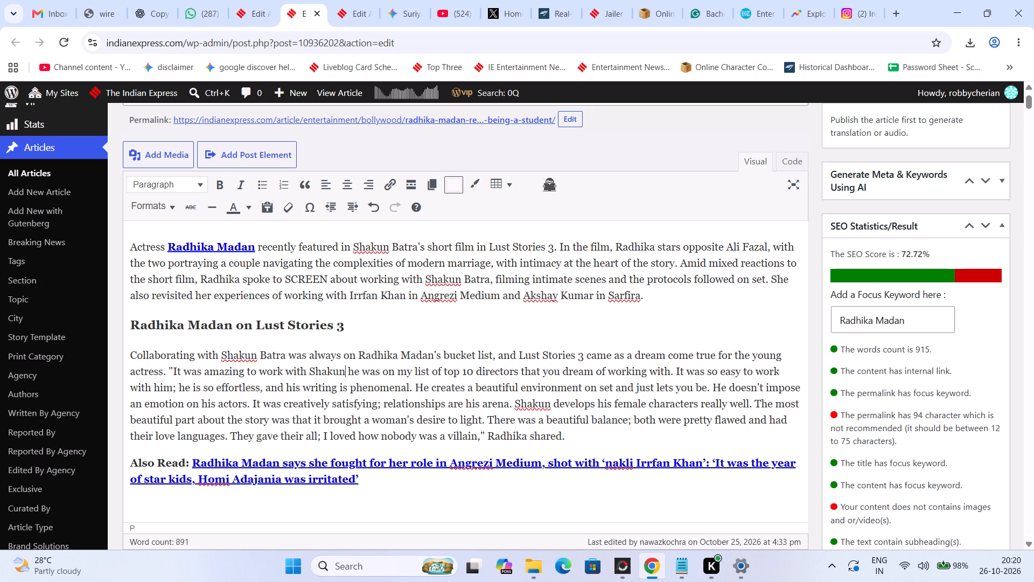
{"action": "key", "text": "comma"}
{"action": "key", "text": "Right"}
{"action": "key", "text": "Right"}
{"action": "key", "text": "BackSpace"}
{"action": "key", "text": "BackSpace"}
{"action": "key", "text": "BackSpace"}
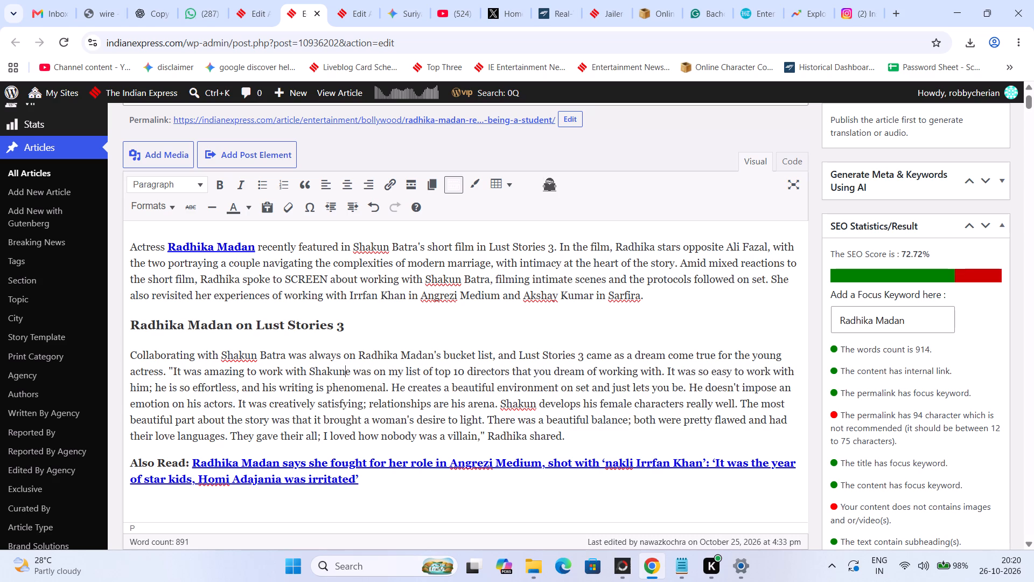
Split the next sentence of the quote by changing "work with him; he is so effortless" to "work with him. He is so effortless".
{"action": "key", "text": "Right"}
{"action": "key", "text": "Right"}
{"action": "key", "text": "Right"}
{"action": "key", "text": "Right"}
{"action": "key", "text": "Right"}
{"action": "key", "text": "Right"}
{"action": "key", "text": "Right"}
{"action": "key", "text": "Right"}
{"action": "key", "text": "Right"}
{"action": "key", "text": "Right"}
{"action": "key", "text": "Right"}
{"action": "key", "text": "Right"}
{"action": "key", "text": "Right"}
{"action": "key", "text": "Right"}
{"action": "key", "text": "Right"}
{"action": "key", "text": "Right"}
{"action": "key", "text": "Right"}
{"action": "key", "text": "Right"}
{"action": "key", "text": "Right"}
{"action": "key", "text": "Right"}
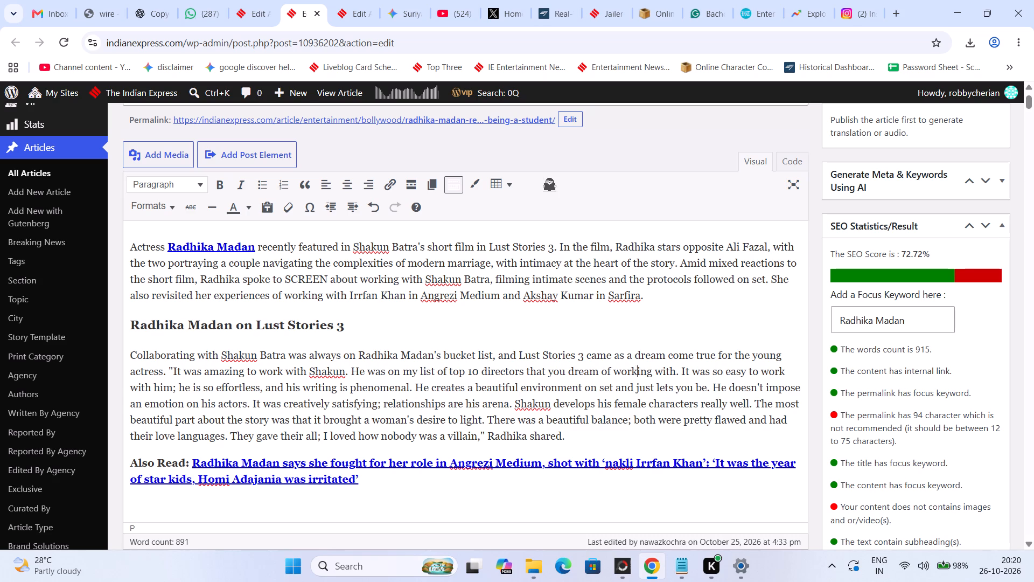
{"action": "key", "text": "Left"}
{"action": "key", "text": "Left"}
{"action": "key", "text": "Left"}
{"action": "key", "text": "Left"}
{"action": "key", "text": "BackSpace"}
{"action": "key", "text": "period"}
{"action": "key", "text": "Right"}
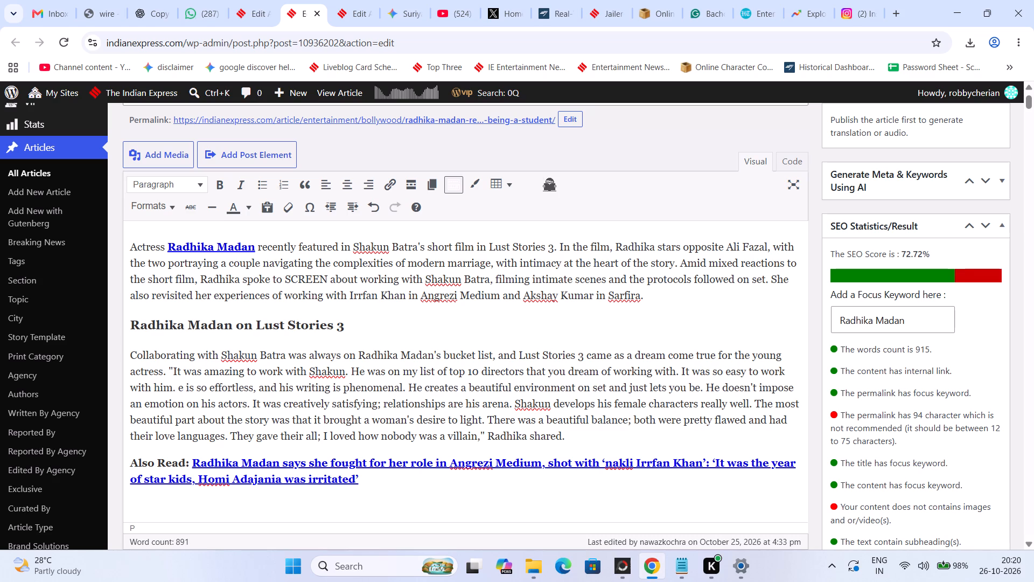
{"action": "key", "text": "h"}
{"action": "key", "text": "BackSpace"}
{"action": "key", "text": "h"}
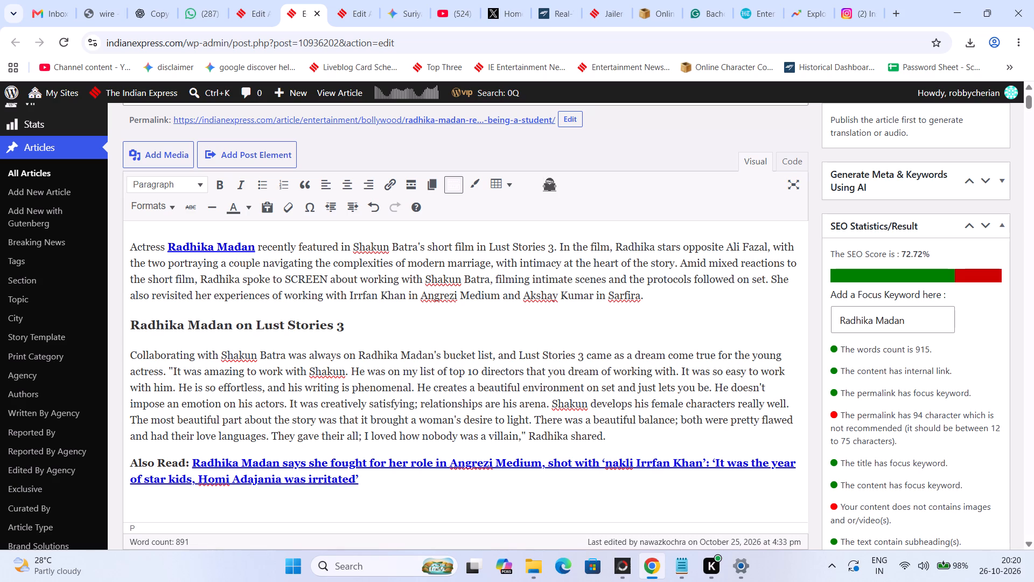
Split the quote's sentence by changing "creatively satisfying; relationships" to "creatively satisfying. Relationships".
{"action": "left_click_drag", "start_coordinate": [414, 405], "coordinate": [425, 403]}
Replace the semicolon after "There was a beautiful balance" with a period so the text reads "balance. both were pretty flawed".
{"action": "key", "text": "Right"}
{"action": "key", "text": "Right"}
{"action": "key", "text": "Right"}
{"action": "key", "text": "Right"}
{"action": "key", "text": "Right"}
{"action": "key", "text": "Right"}
{"action": "key", "text": "Right"}
{"action": "key", "text": "Right"}
{"action": "key", "text": "Right"}
{"action": "key", "text": "Right"}
{"action": "key", "text": "Right"}
{"action": "key", "text": "Right"}
{"action": "key", "text": "Right"}
{"action": "key", "text": "Right"}
{"action": "key", "text": "Right"}
{"action": "key", "text": "Right"}
{"action": "key", "text": "Right"}
{"action": "key", "text": "Right"}
{"action": "key", "text": "Right"}
{"action": "key", "text": "Right"}
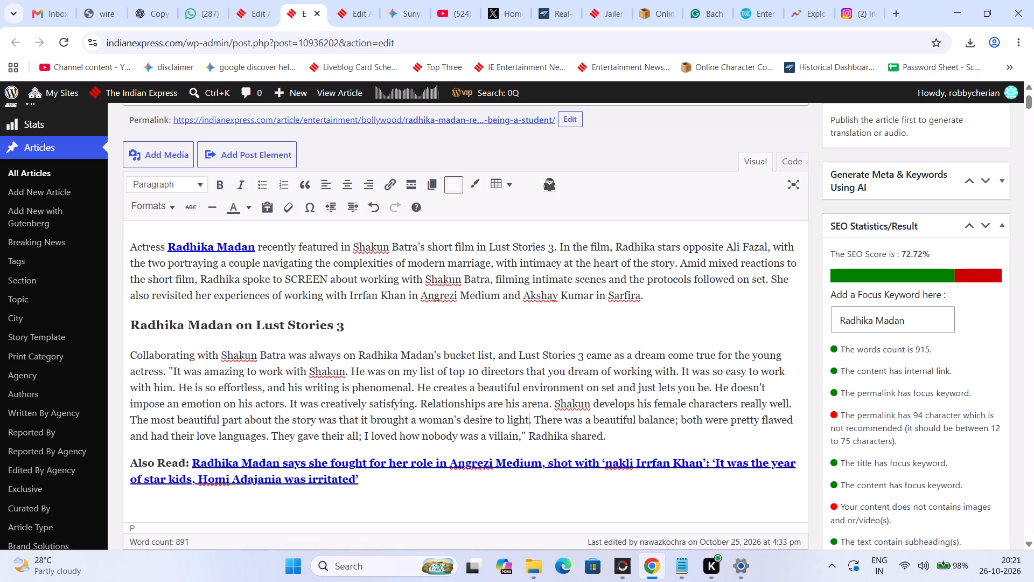
{"action": "key", "text": "Left"}
{"action": "key", "text": "Left"}
{"action": "key", "text": "Left"}
{"action": "key", "text": "Right"}
{"action": "key", "text": "BackSpace"}
{"action": "key", "text": "period"}
{"action": "key", "text": "Right"}
{"action": "key", "text": "Right"}
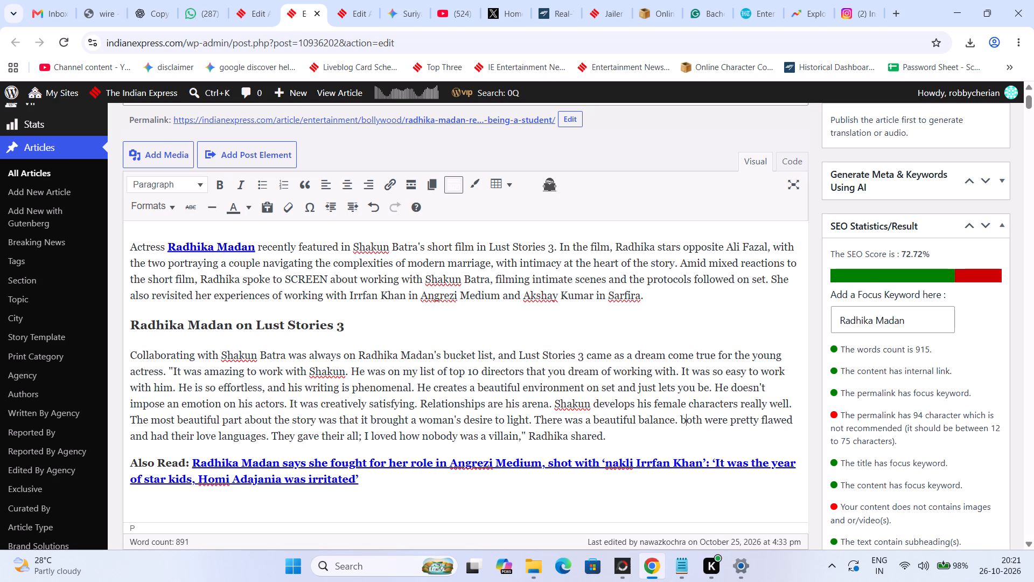
{"action": "key", "text": "b"}
Split the quote's last sentence by changing "They gave their all; I loved" to "They gave their all. I loved".
{"action": "key", "text": "BackSpace"}
{"action": "key", "text": "period"}
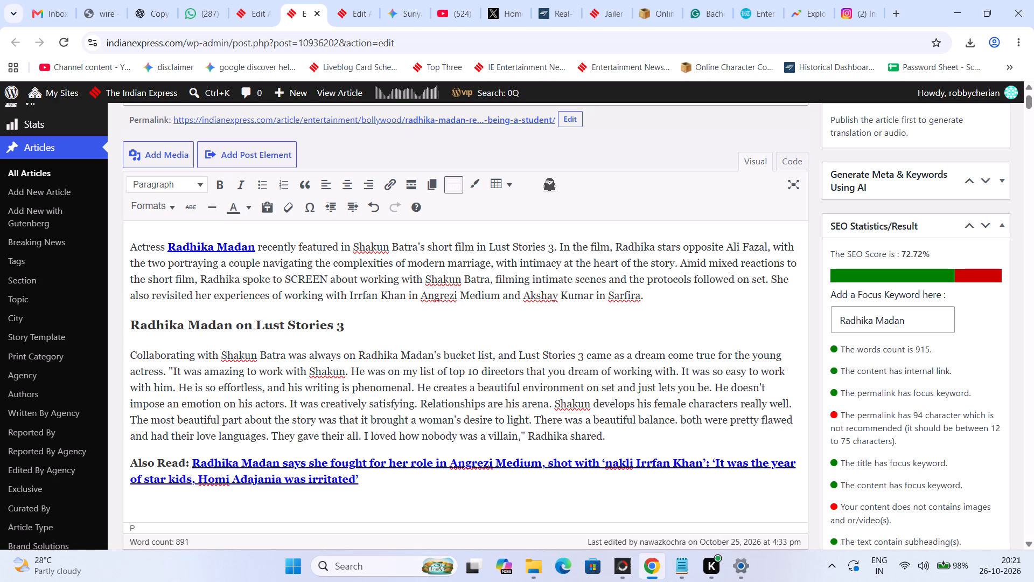
Insert "in Lust Stories 3" after "intimate scenes" in the paragraph below the embedded Instagram post.
{"action": "scroll", "coordinate": [427, 405], "scroll_direction": "down", "scroll_amount": 10}
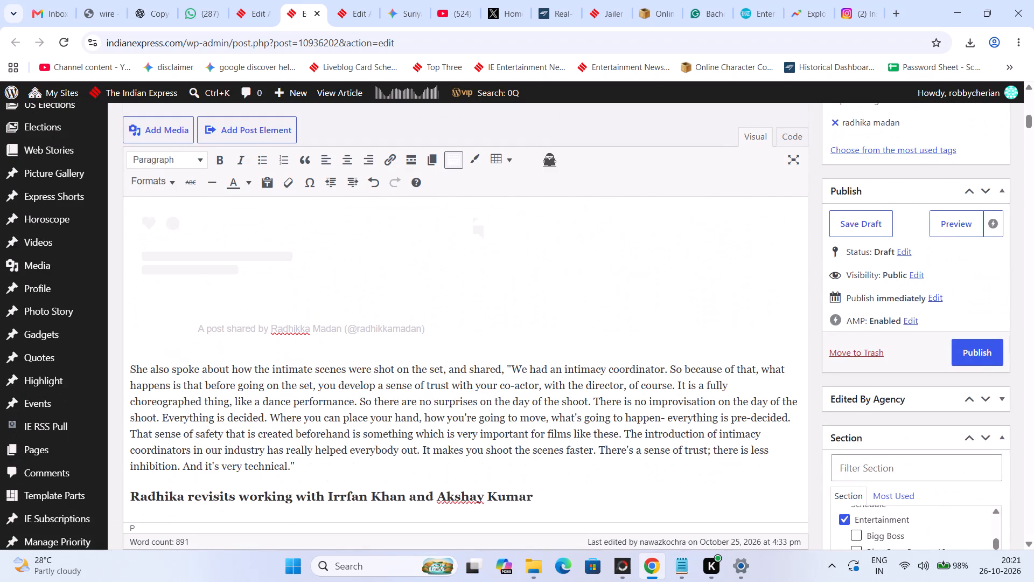
{"action": "left_click", "coordinate": [344, 373]}
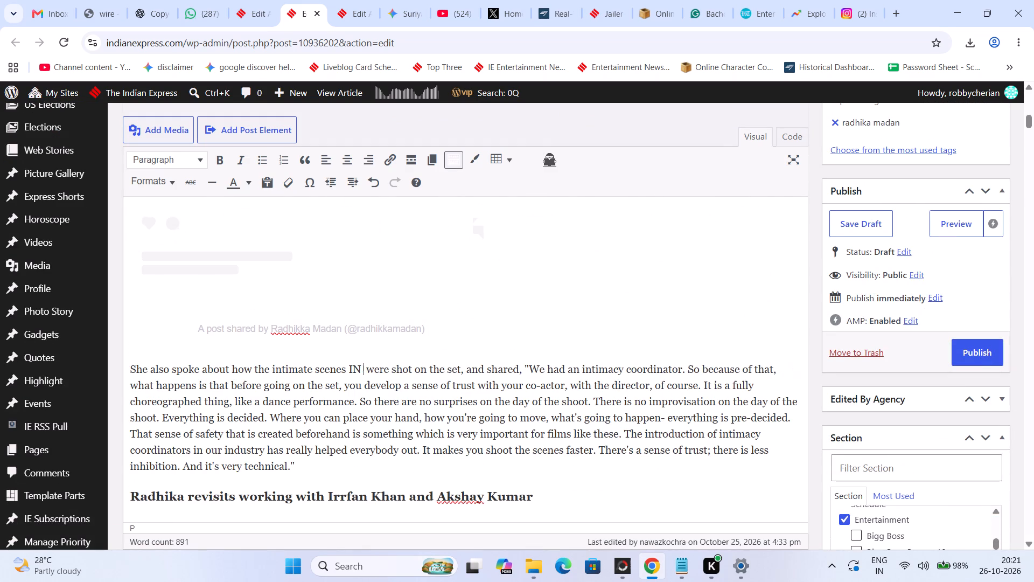
{"action": "key", "text": "BackSpace"}
{"action": "key", "text": "BackSpace"}
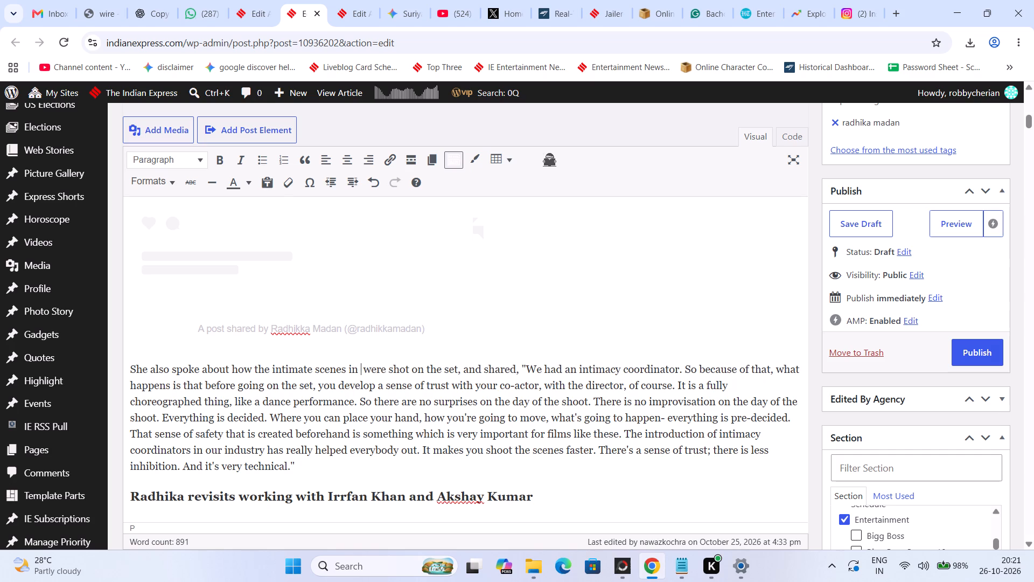
{"action": "key", "text": "o"}
{"action": "key", "text": "BackSpace"}
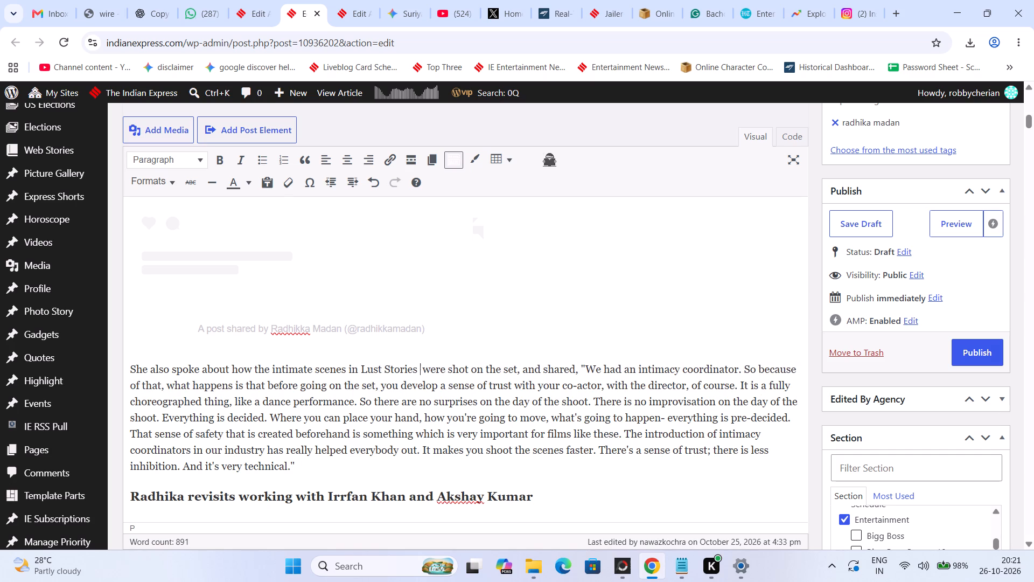
Remove "on the set, and shared," before the intimacy coordinator quote and end the sentence with a period after "were shot".
{"action": "key", "text": "Right"}
{"action": "key", "text": "Right"}
{"action": "key", "text": "Right"}
{"action": "key", "text": "Right"}
{"action": "key", "text": "Right"}
{"action": "key", "text": "Right"}
{"action": "key", "text": "Right"}
{"action": "key", "text": "Right"}
{"action": "key", "text": "Right"}
{"action": "key", "text": "Right"}
{"action": "key", "text": "Right"}
{"action": "key", "text": "Right"}
{"action": "key", "text": "Right"}
{"action": "key", "text": "Right"}
{"action": "key", "text": "Right"}
{"action": "key", "text": "Right"}
{"action": "key", "text": "Right"}
{"action": "key", "text": "Right"}
{"action": "key", "text": "Right"}
{"action": "key", "text": "Right"}
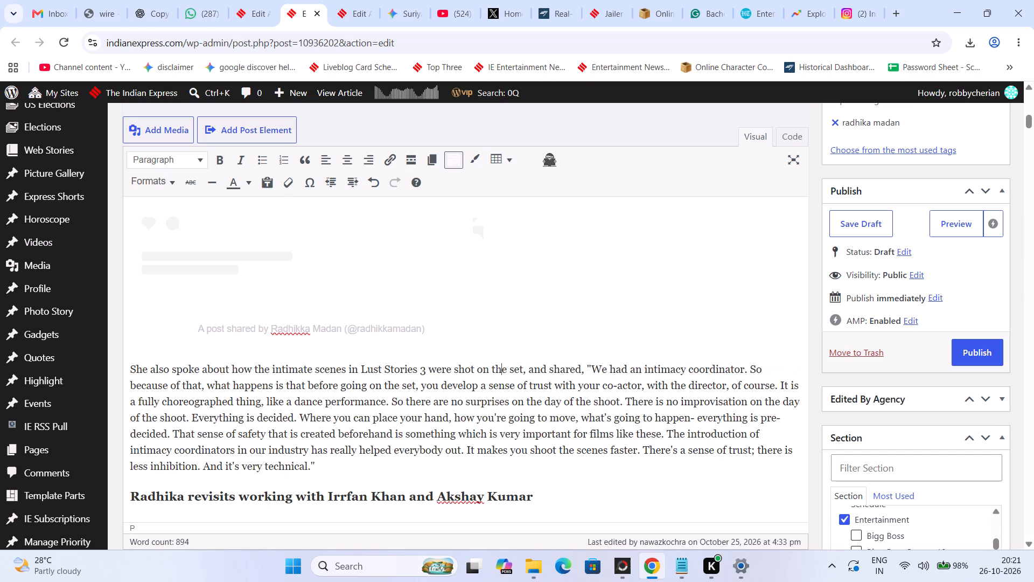
{"action": "key", "text": "BackSpace"}
{"action": "key", "text": "BackSpace"}
{"action": "key", "text": "BackSpace"}
{"action": "key", "text": "BackSpace"}
{"action": "key", "text": "BackSpace"}
{"action": "key", "text": "BackSpace"}
{"action": "key", "text": "BackSpace"}
{"action": "key", "text": "BackSpace"}
{"action": "key", "text": "BackSpace"}
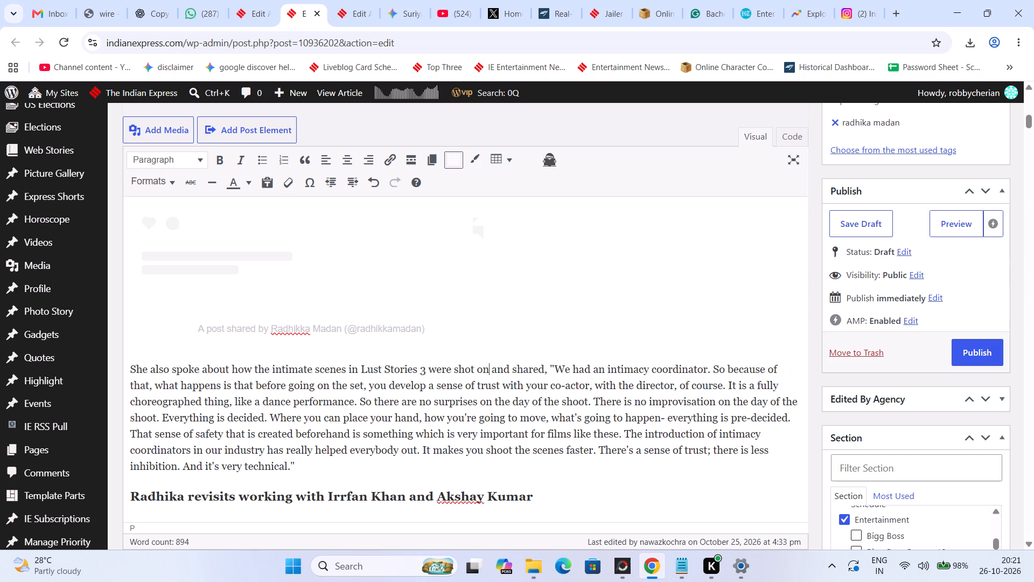
{"action": "key", "text": "BackSpace"}
{"action": "key", "text": "BackSpace"}
{"action": "key", "text": "BackSpace"}
{"action": "key", "text": "Delete"}
{"action": "key", "text": "Delete"}
{"action": "key", "text": "Delete"}
{"action": "key", "text": "Delete"}
{"action": "key", "text": "Delete"}
{"action": "key", "text": "Delete"}
{"action": "key", "text": "Delete"}
{"action": "key", "text": "Delete"}
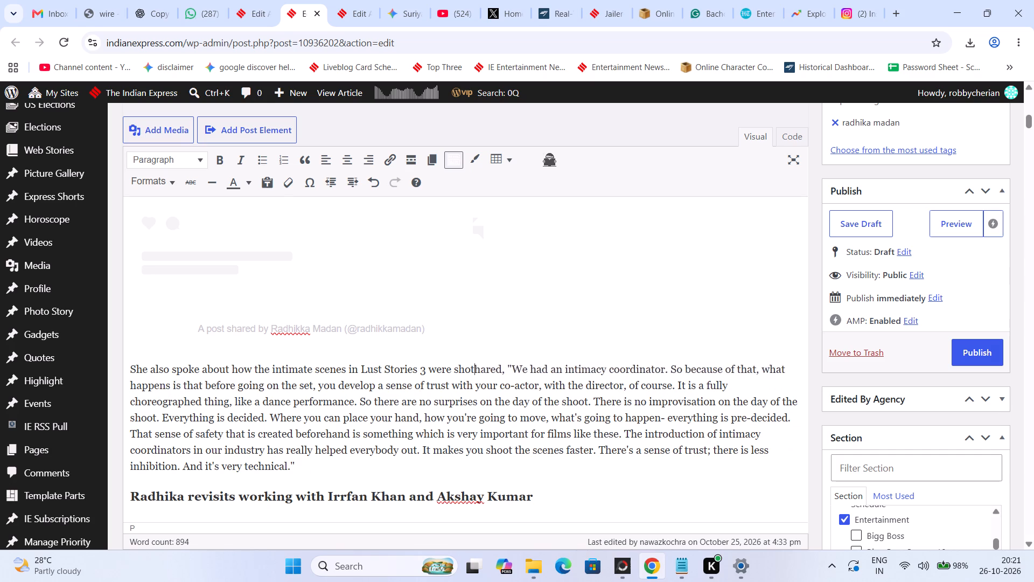
{"action": "key", "text": "Delete"}
{"action": "key", "text": "Delete"}
{"action": "key", "text": "Delete"}
{"action": "key", "text": "Delete"}
{"action": "key", "text": "period"}
Insert "Season" before the 3 so the sentence reads "Lust Stories Season 3".
{"action": "key", "text": "Left"}
{"action": "key", "text": "Left"}
{"action": "key", "text": "Left"}
{"action": "key", "text": "Left"}
{"action": "key", "text": "Left"}
{"action": "key", "text": "Left"}
{"action": "key", "text": "Left"}
{"action": "key", "text": "Left"}
{"action": "key", "text": "Left"}
{"action": "key", "text": "Left"}
{"action": "key", "text": "Left"}
{"action": "key", "text": "Left"}
{"action": "key", "text": "Left"}
{"action": "key", "text": "Left"}
{"action": "key", "text": "Left"}
{"action": "key", "text": "Left"}
{"action": "key", "text": "Left"}
{"action": "key", "text": "Left"}
{"action": "key", "text": "Left"}
{"action": "key", "text": "Left"}
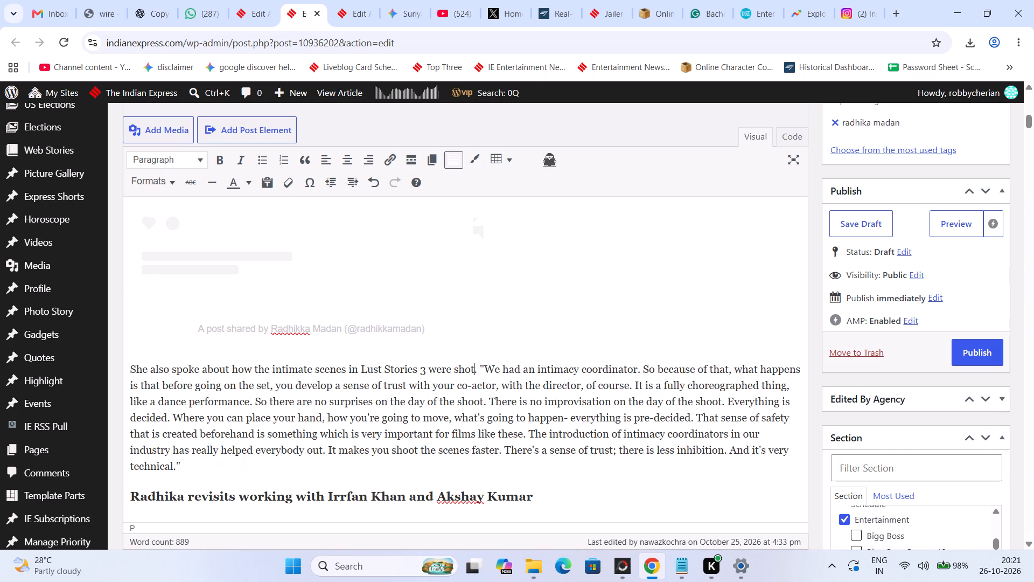
{"action": "key", "text": "Right"}
{"action": "key", "text": "Right"}
{"action": "key", "text": "Right"}
{"action": "key", "text": "Right"}
{"action": "key", "text": "Right"}
{"action": "key", "text": "Right"}
{"action": "key", "text": "Right"}
{"action": "key", "text": "Right"}
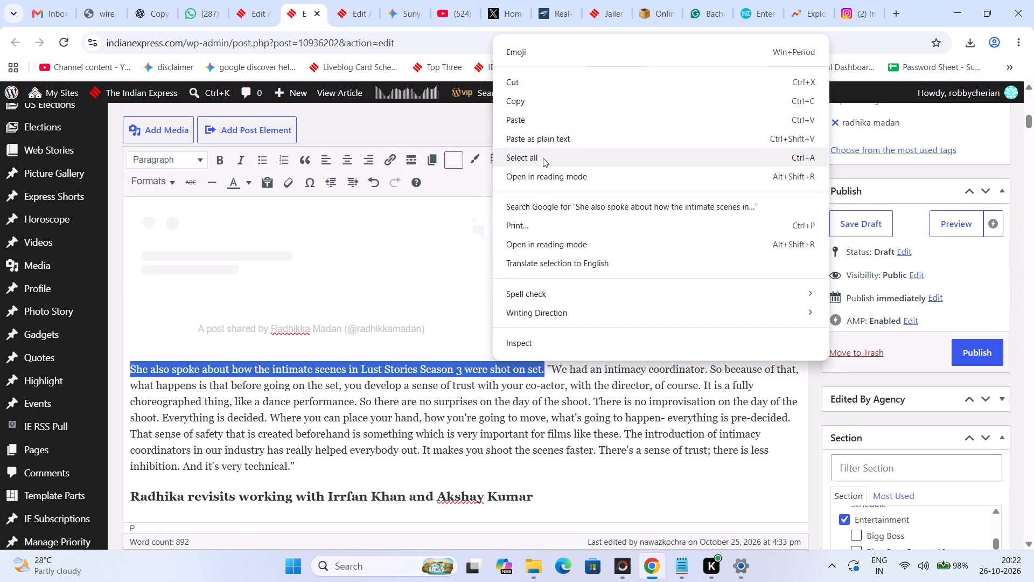
{"action": "left_click", "coordinate": [554, 138]}
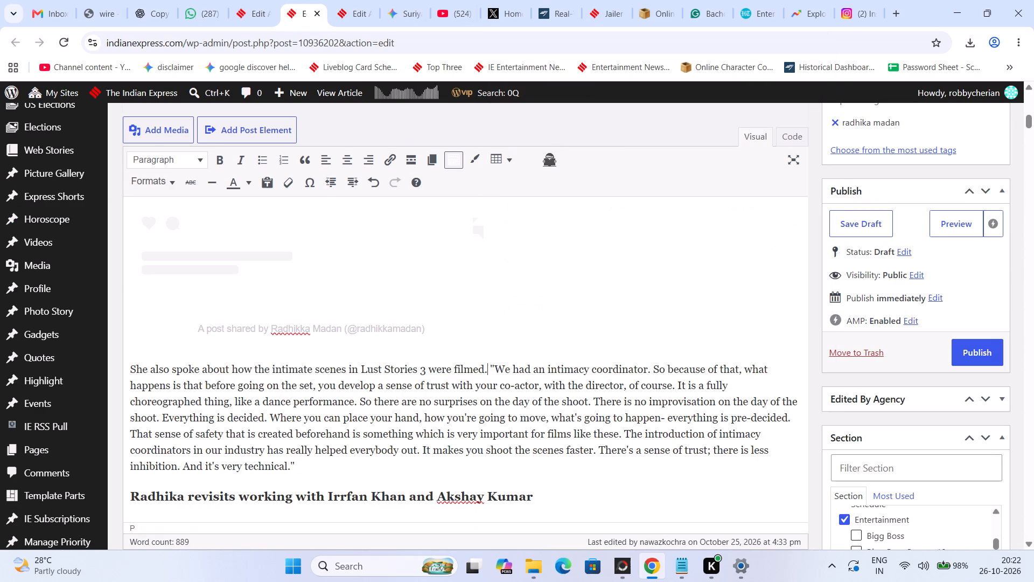
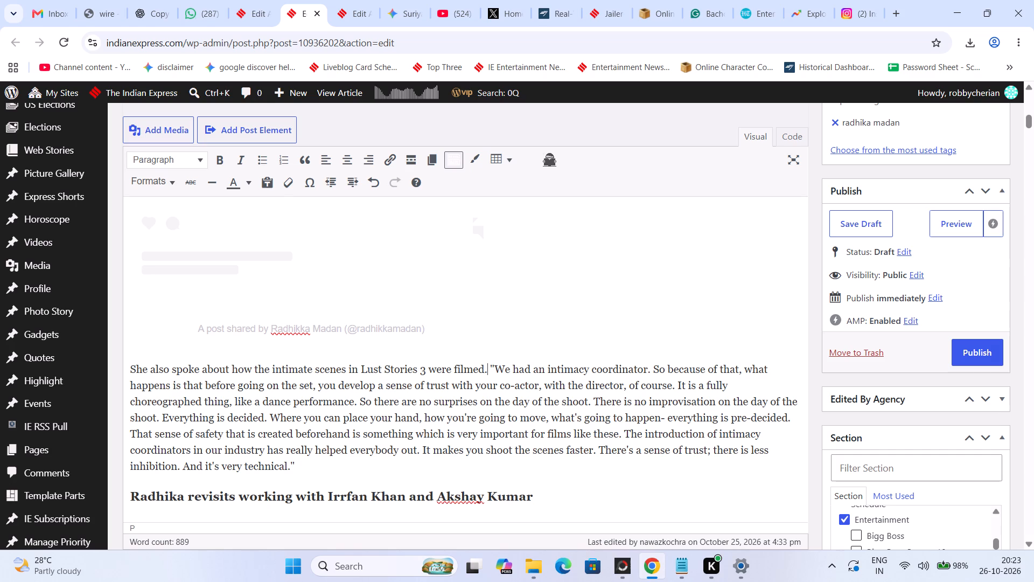
Replace ", with" after "co-actor" with " and" so the phrase reads "your co-actor and the director".
{"action": "left_click_drag", "start_coordinate": [536, 382], "coordinate": [671, 379]}
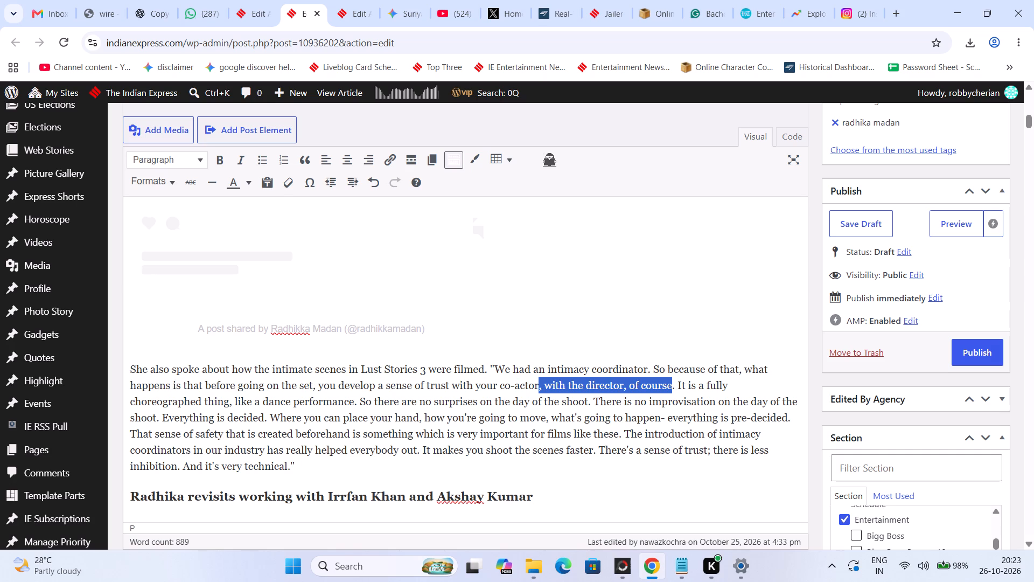
{"action": "left_click", "coordinate": [577, 383]}
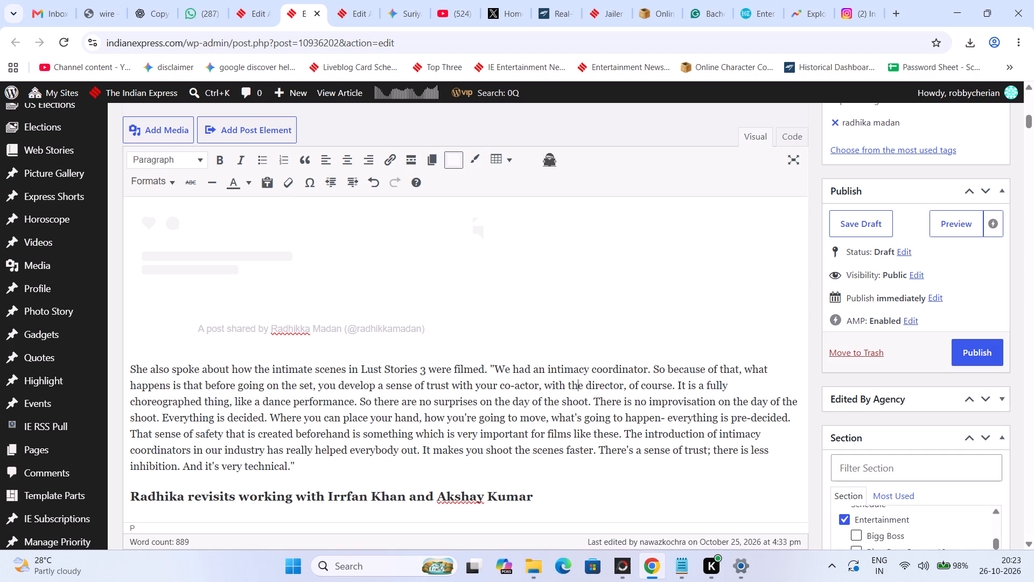
{"action": "left_click_drag", "start_coordinate": [537, 385], "coordinate": [581, 386]}
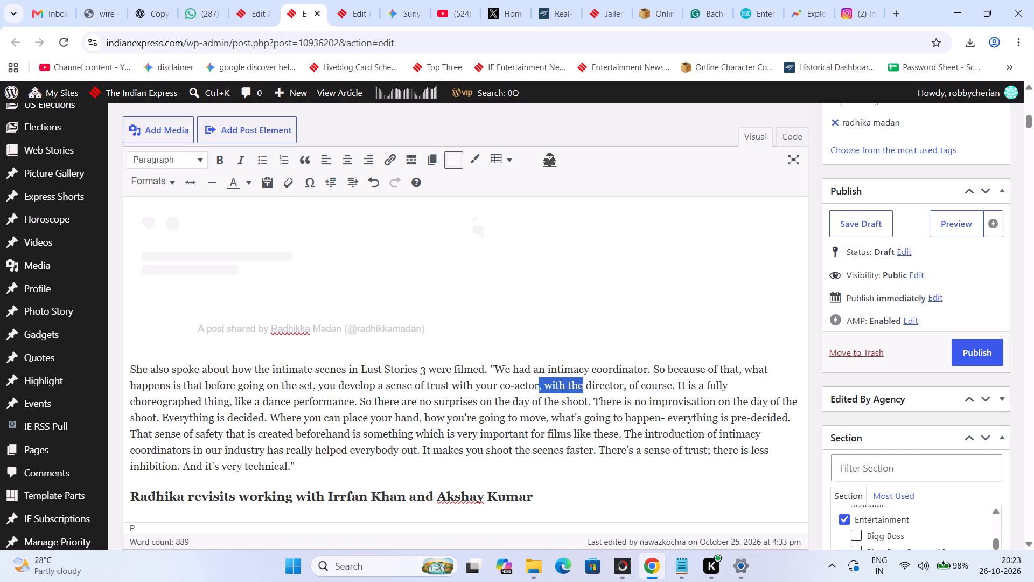
{"action": "left_click_drag", "start_coordinate": [581, 386], "coordinate": [563, 384]}
{"action": "key", "text": "space"}
{"action": "type", "text": "and"}
Remove the period after "of course" in the co-actor and director sentence.
{"action": "key", "text": "Right"}
{"action": "key", "text": "Right"}
{"action": "key", "text": "Right"}
{"action": "key", "text": "Right"}
{"action": "key", "text": "Right"}
{"action": "key", "text": "Right"}
{"action": "key", "text": "Right"}
{"action": "key", "text": "Right"}
{"action": "key", "text": "Right"}
{"action": "key", "text": "Right"}
{"action": "key", "text": "Right"}
{"action": "key", "text": "Right"}
{"action": "key", "text": "Right"}
{"action": "key", "text": "Right"}
{"action": "key", "text": "Right"}
{"action": "key", "text": "Right"}
{"action": "key", "text": "Right"}
{"action": "key", "text": "Right"}
{"action": "key", "text": "Right"}
{"action": "key", "text": "Right"}
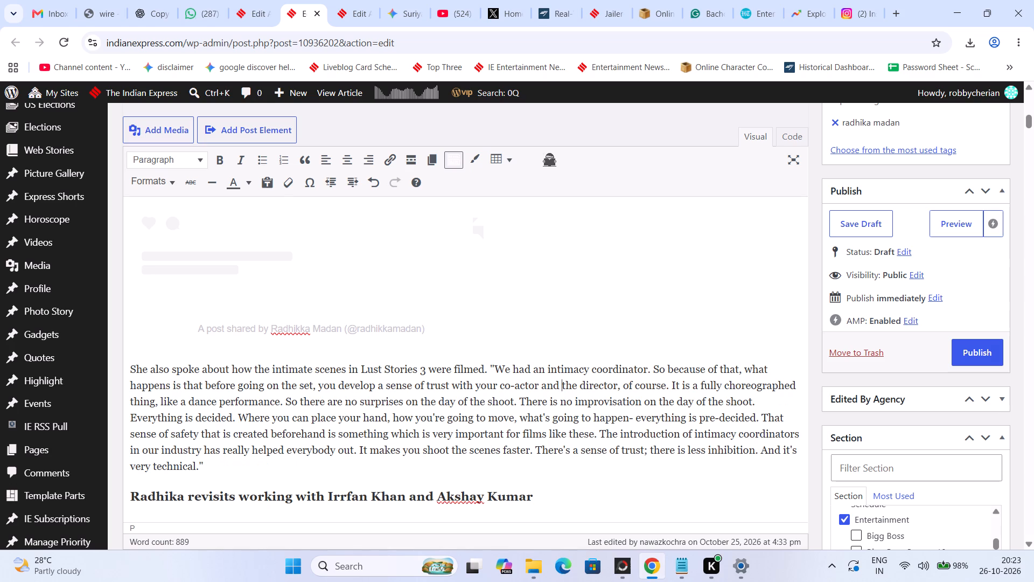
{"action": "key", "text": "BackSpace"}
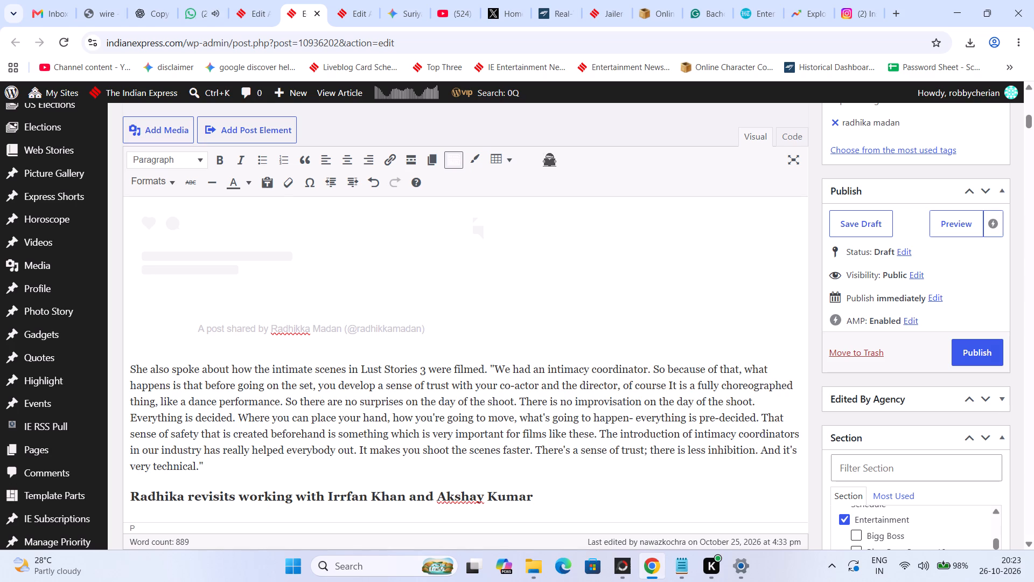
Remove ", of course" after "your co-actor and the director" and end that sentence with a period.
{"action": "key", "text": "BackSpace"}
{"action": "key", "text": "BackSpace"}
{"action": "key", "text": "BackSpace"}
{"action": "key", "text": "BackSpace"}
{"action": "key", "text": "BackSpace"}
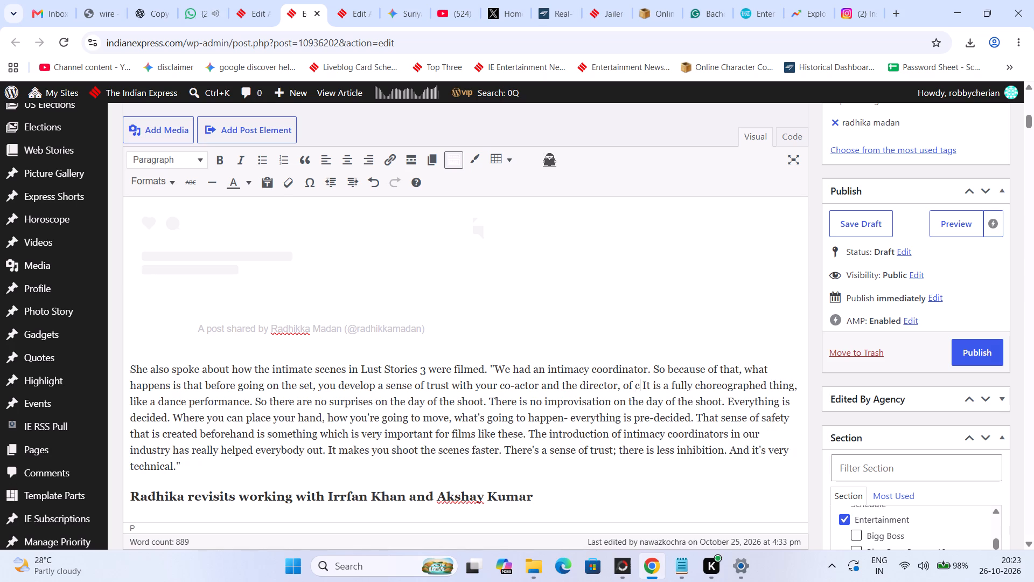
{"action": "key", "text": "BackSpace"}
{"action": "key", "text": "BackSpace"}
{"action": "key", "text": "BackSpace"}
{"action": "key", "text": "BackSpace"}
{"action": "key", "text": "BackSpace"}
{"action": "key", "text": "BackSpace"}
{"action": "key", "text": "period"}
Place the text cursor between "happen" and the hyphen in "what's going to happen- everything is pre-decided".
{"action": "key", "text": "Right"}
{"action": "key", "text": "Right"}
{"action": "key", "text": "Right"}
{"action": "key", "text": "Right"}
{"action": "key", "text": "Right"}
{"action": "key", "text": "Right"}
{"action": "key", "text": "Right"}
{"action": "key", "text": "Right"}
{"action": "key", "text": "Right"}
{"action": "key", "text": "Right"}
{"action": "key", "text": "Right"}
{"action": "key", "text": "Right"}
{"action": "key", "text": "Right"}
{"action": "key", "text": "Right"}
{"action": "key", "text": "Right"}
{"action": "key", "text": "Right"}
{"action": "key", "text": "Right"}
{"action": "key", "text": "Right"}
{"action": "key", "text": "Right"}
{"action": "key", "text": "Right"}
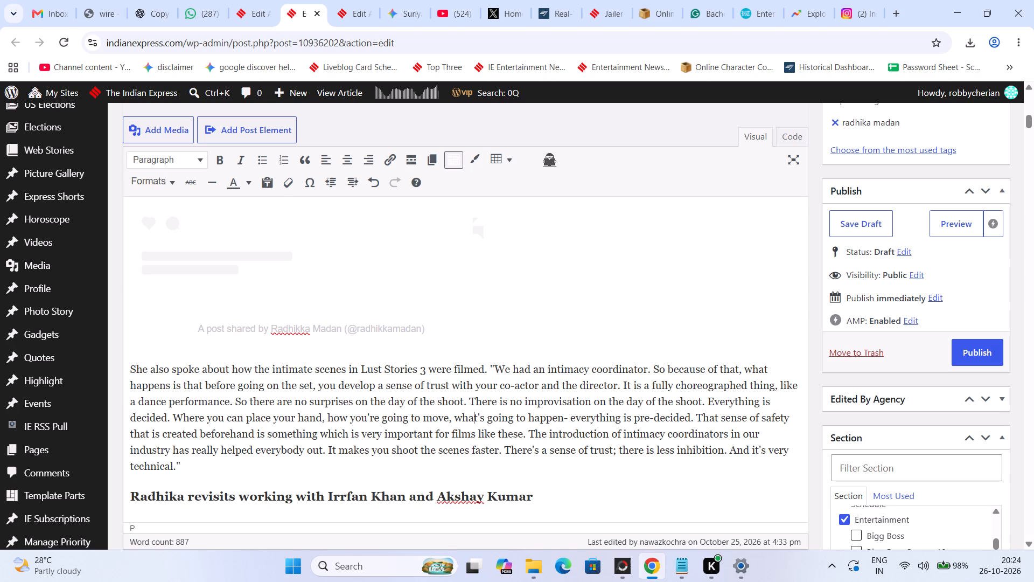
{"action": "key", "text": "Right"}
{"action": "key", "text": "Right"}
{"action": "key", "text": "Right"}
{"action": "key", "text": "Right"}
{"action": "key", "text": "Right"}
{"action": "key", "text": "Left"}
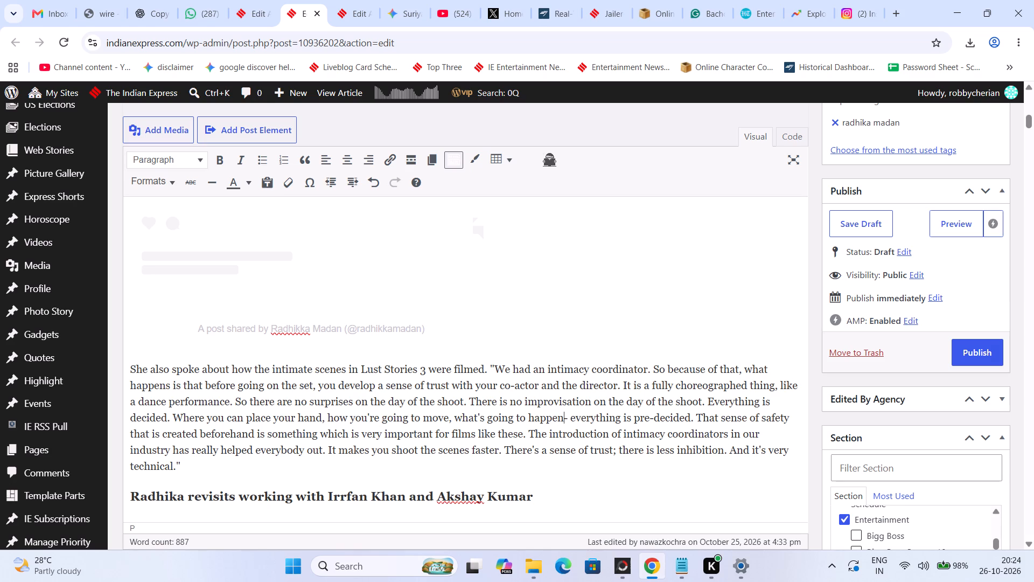
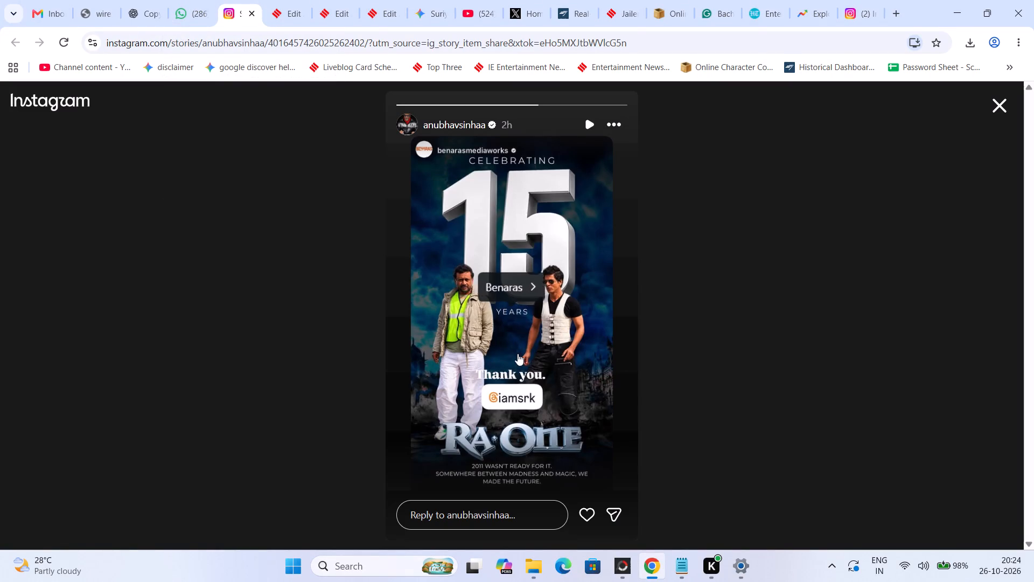
Open the Benaras account's profile from its tag in anubhavsinhaa's Ra.One 15-year Instagram story.
{"action": "left_click", "coordinate": [525, 297]}
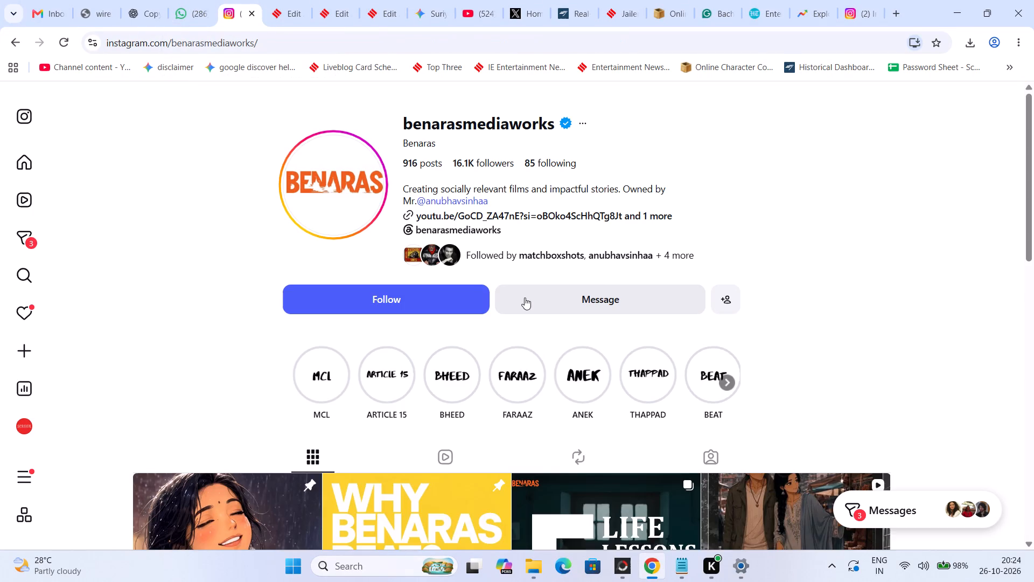
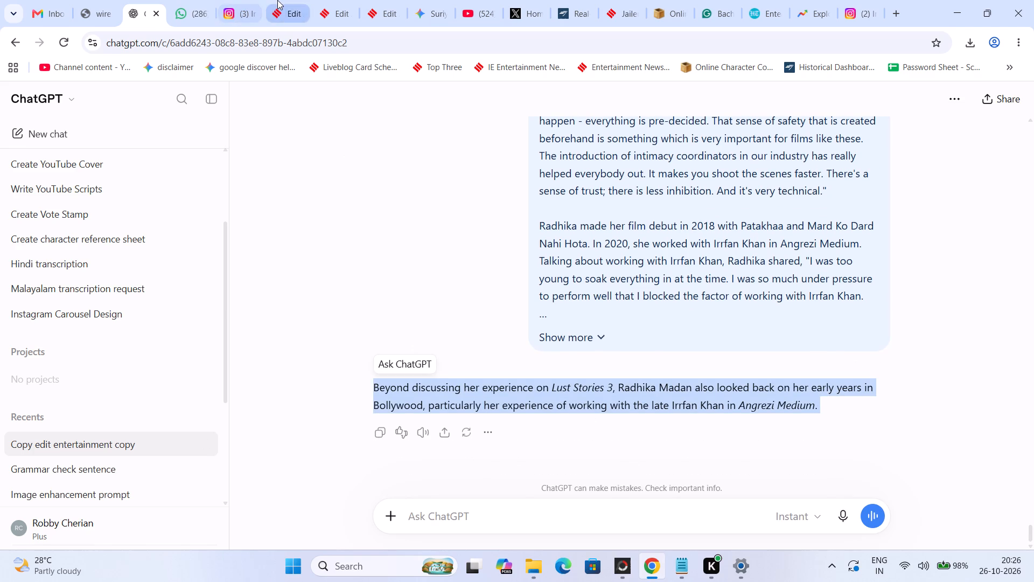
{"action": "left_click", "coordinate": [327, 0]}
{"action": "scroll", "coordinate": [332, 283], "scroll_direction": "down", "scroll_amount": 5}
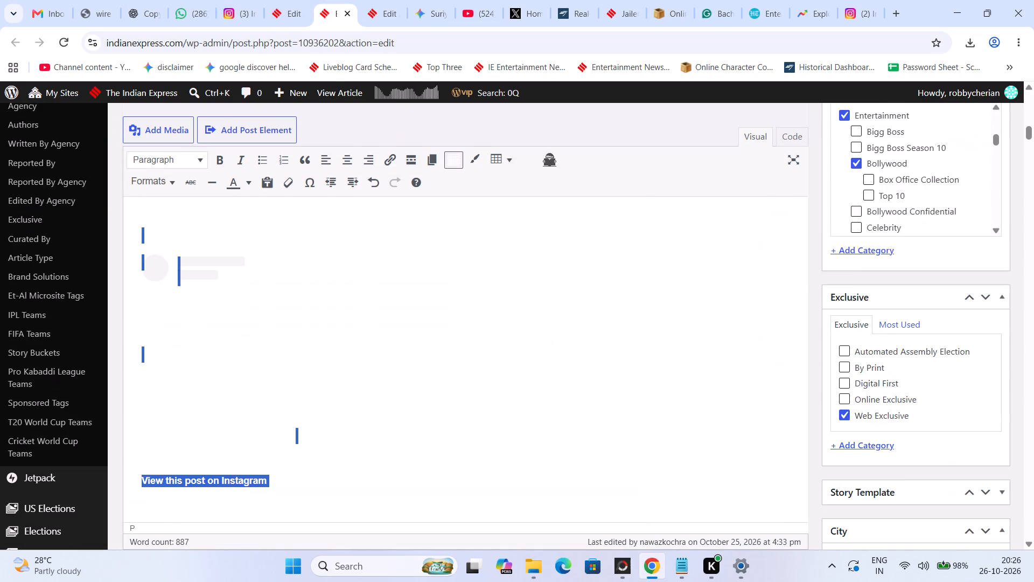
{"action": "scroll", "coordinate": [334, 296], "scroll_direction": "down", "scroll_amount": 7}
{"action": "left_click", "coordinate": [303, 311]}
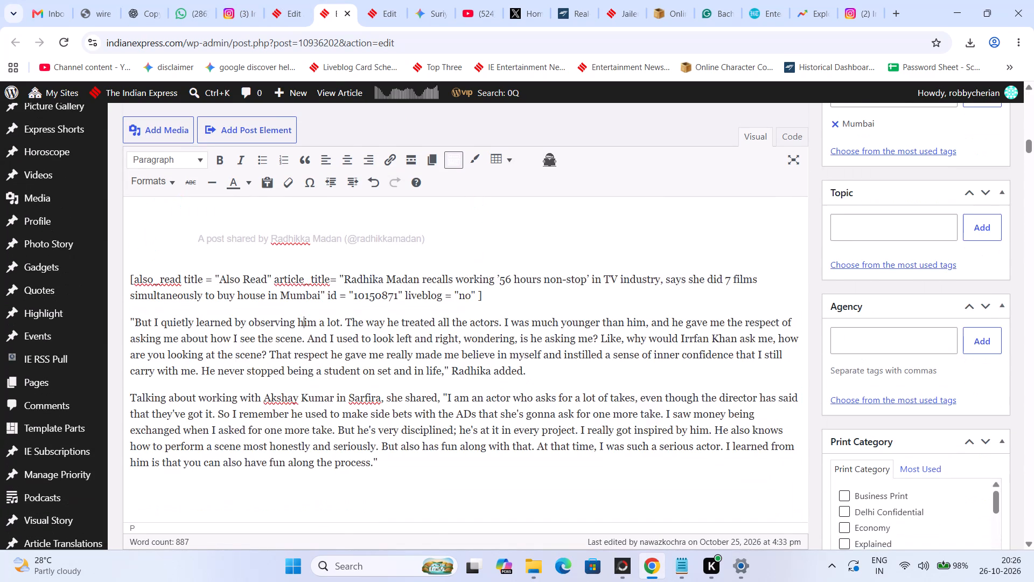
{"action": "scroll", "coordinate": [303, 311], "scroll_direction": "up", "scroll_amount": 12}
{"action": "scroll", "coordinate": [303, 311], "scroll_direction": "down", "scroll_amount": 2}
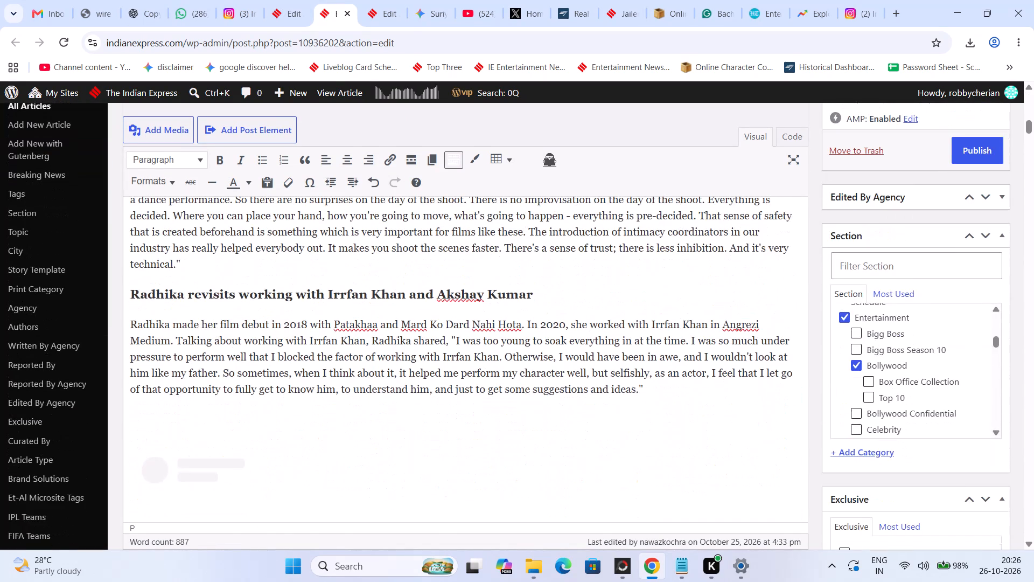
{"action": "left_click", "coordinate": [585, 285]}
{"action": "key", "text": "Return"}
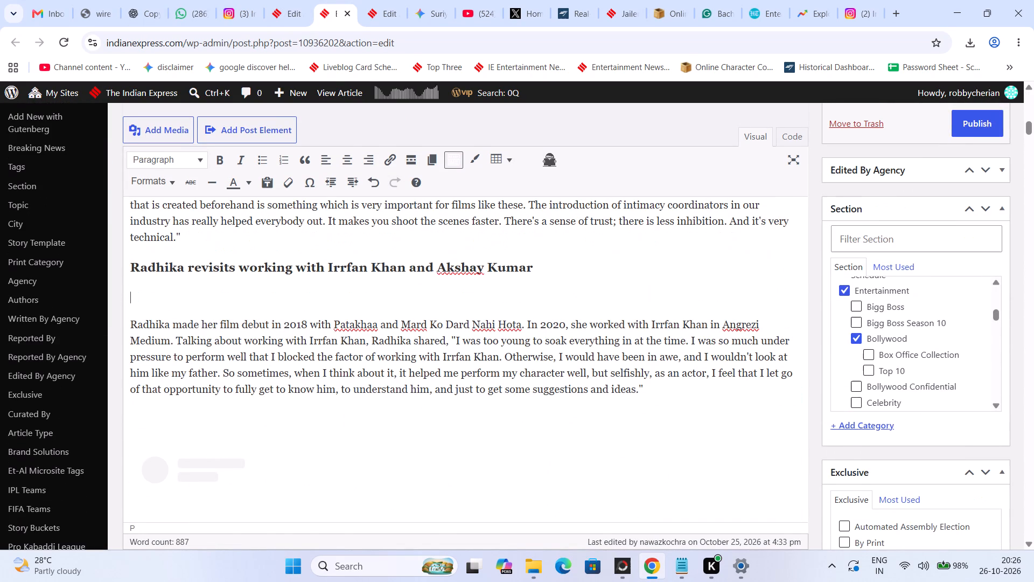
{"action": "right_click", "coordinate": [232, 293]}
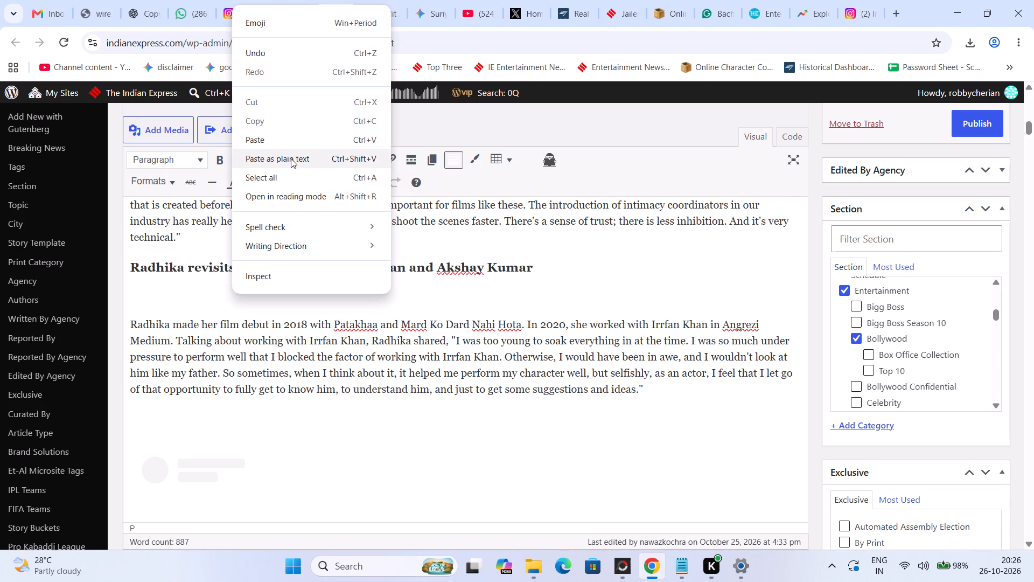
{"action": "left_click", "coordinate": [291, 158]}
Change the start of the subheading to "Radhika Madan recalls working with".
{"action": "left_click", "coordinate": [187, 248]}
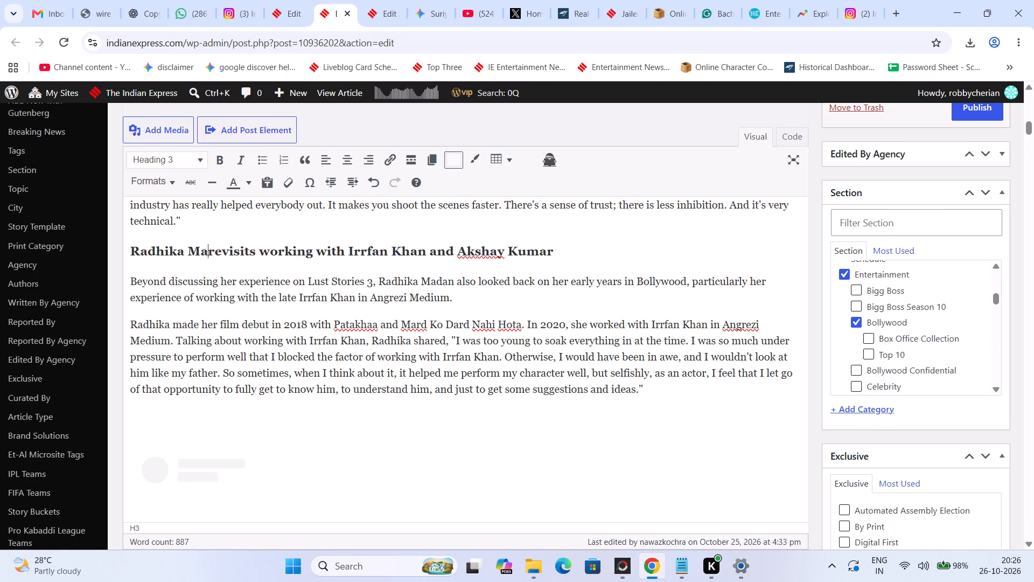
{"action": "key", "text": "BackSpace"}
{"action": "type", "text": "dan"}
{"action": "key", "text": "space"}
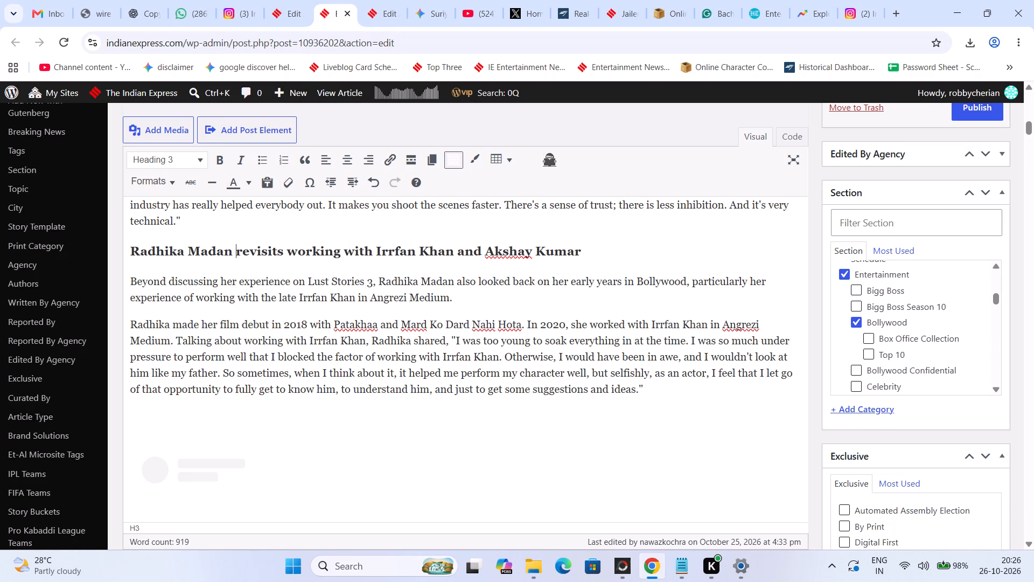
{"action": "left_click_drag", "start_coordinate": [249, 245], "coordinate": [283, 247]}
{"action": "key", "text": "c"}
{"action": "key", "text": "a"}
{"action": "type", "text": "lls"}
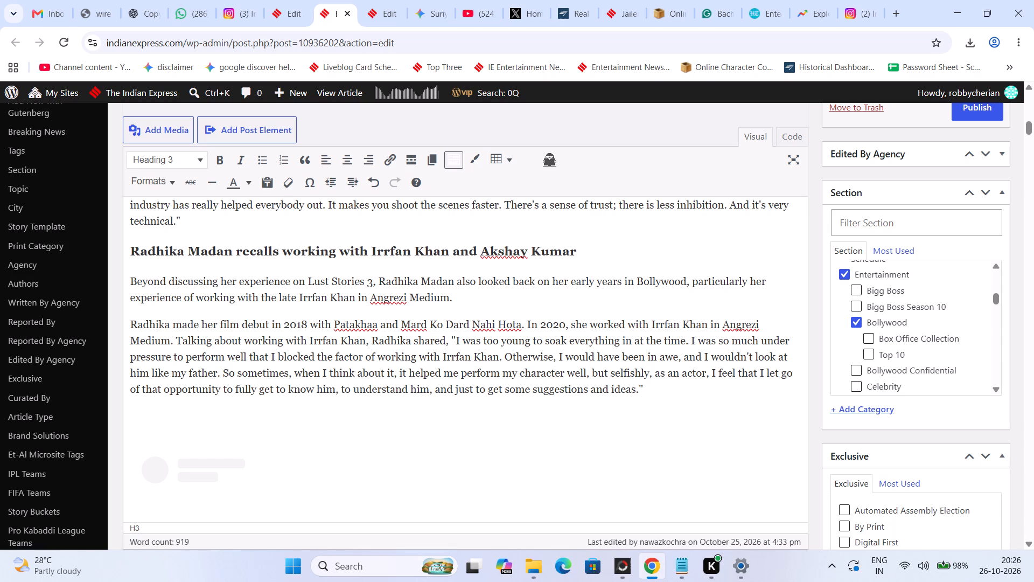
Remove "the late" before Irrfan Khan in the connecting sentence.
{"action": "left_click_drag", "start_coordinate": [259, 296], "coordinate": [299, 290]}
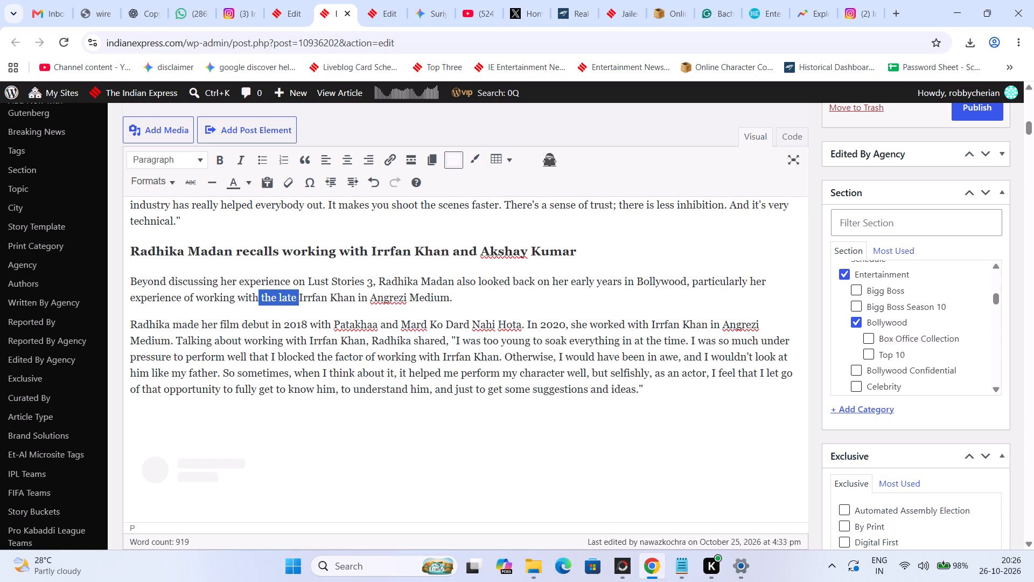
{"action": "key", "text": "space"}
Replace "in Angrezi Medium" at the end of the connecting sentence with "and Akshay Kumar".
{"action": "key", "text": "Right"}
{"action": "key", "text": "Right"}
{"action": "key", "text": "Right"}
{"action": "key", "text": "Right"}
{"action": "key", "text": "Right"}
{"action": "key", "text": "Right"}
{"action": "key", "text": "Right"}
{"action": "key", "text": "Right"}
{"action": "key", "text": "Right"}
{"action": "key", "text": "Right"}
{"action": "key", "text": "Right"}
{"action": "key", "text": "Right"}
{"action": "key", "text": "Right"}
{"action": "key", "text": "Right"}
{"action": "key", "text": "Right"}
{"action": "key", "text": "Right"}
{"action": "key", "text": "Right"}
{"action": "key", "text": "Right"}
{"action": "key", "text": "Right"}
{"action": "key", "text": "Right"}
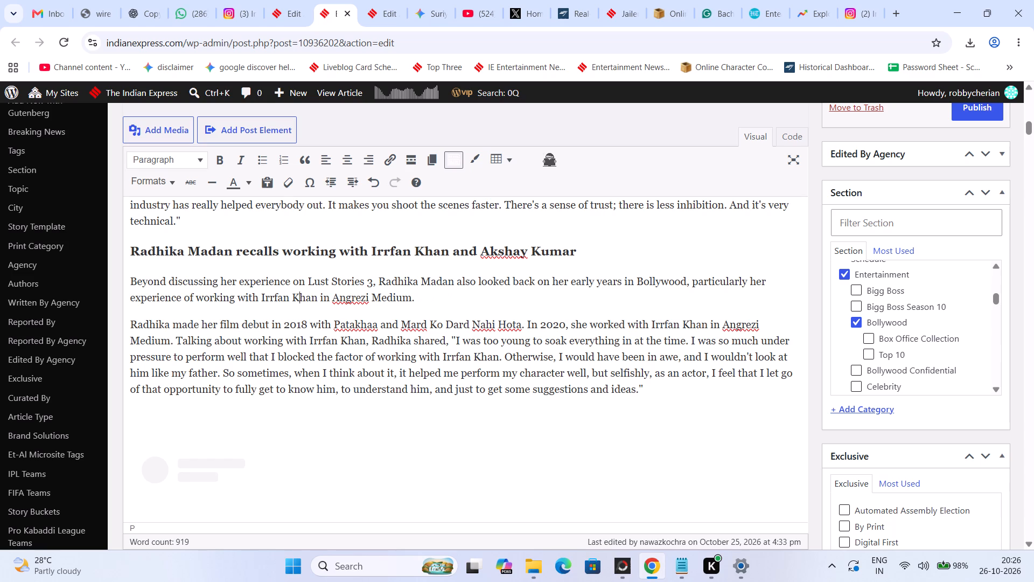
{"action": "key", "text": "Left"}
{"action": "key", "text": "BackSpace"}
{"action": "key", "text": "BackSpace"}
{"action": "key", "text": "BackSpace"}
{"action": "key", "text": "BackSpace"}
{"action": "key", "text": "BackSpace"}
{"action": "key", "text": "BackSpace"}
{"action": "key", "text": "BackSpace"}
{"action": "key", "text": "BackSpace"}
{"action": "key", "text": "BackSpace"}
{"action": "key", "text": "BackSpace"}
{"action": "key", "text": "BackSpace"}
{"action": "key", "text": "BackSpace"}
{"action": "key", "text": "BackSpace"}
{"action": "key", "text": "BackSpace"}
{"action": "key", "text": "BackSpace"}
{"action": "key", "text": "BackSpace"}
{"action": "key", "text": "BackSpace"}
{"action": "key", "text": "BackSpace"}
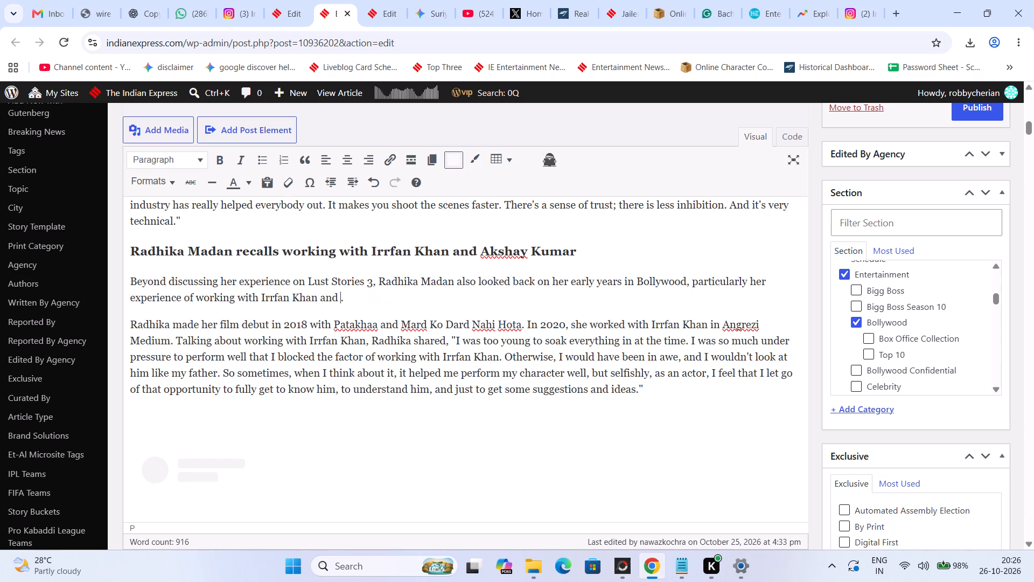
Remove the 2018 debut details and the 2020 lead-in so the paragraph opens "Radhika worked with Irrfan Khan in Angrezi Medium".
{"action": "key", "text": "Right"}
{"action": "key", "text": "Right"}
{"action": "key", "text": "Right"}
{"action": "key", "text": "Right"}
{"action": "key", "text": "Right"}
{"action": "key", "text": "Right"}
{"action": "key", "text": "Right"}
{"action": "key", "text": "Right"}
{"action": "key", "text": "Right"}
{"action": "key", "text": "Right"}
{"action": "key", "text": "Right"}
{"action": "key", "text": "Right"}
{"action": "key", "text": "Right"}
{"action": "key", "text": "Right"}
{"action": "key", "text": "Right"}
{"action": "key", "text": "Right"}
{"action": "key", "text": "Right"}
{"action": "key", "text": "Right"}
{"action": "key", "text": "Right"}
{"action": "key", "text": "Right"}
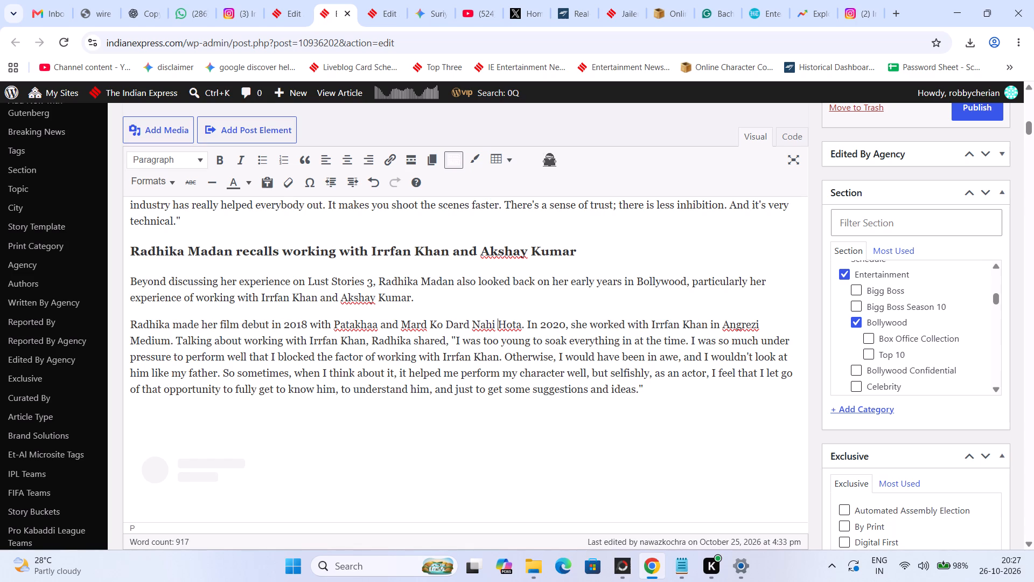
{"action": "left_click_drag", "start_coordinate": [530, 327], "coordinate": [137, 327]}
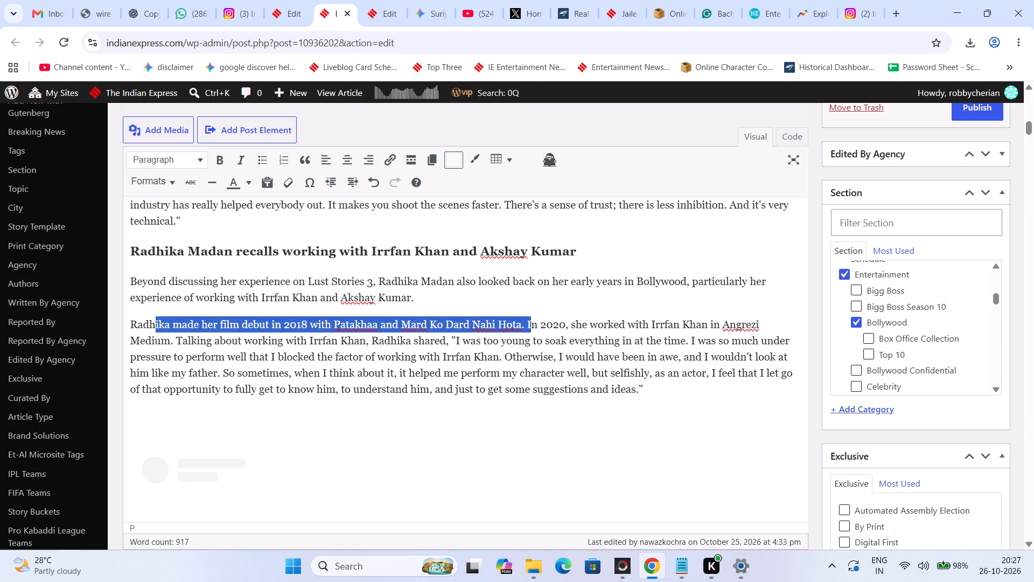
{"action": "left_click_drag", "start_coordinate": [137, 327], "coordinate": [124, 327]}
{"action": "left_click_drag", "start_coordinate": [590, 322], "coordinate": [310, 322]}
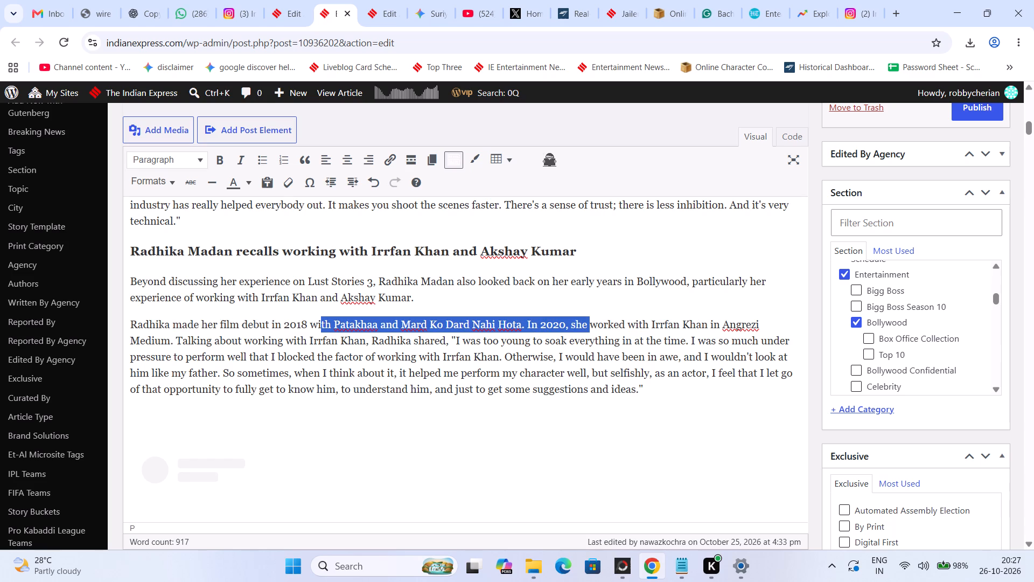
{"action": "left_click_drag", "start_coordinate": [310, 322], "coordinate": [124, 330]}
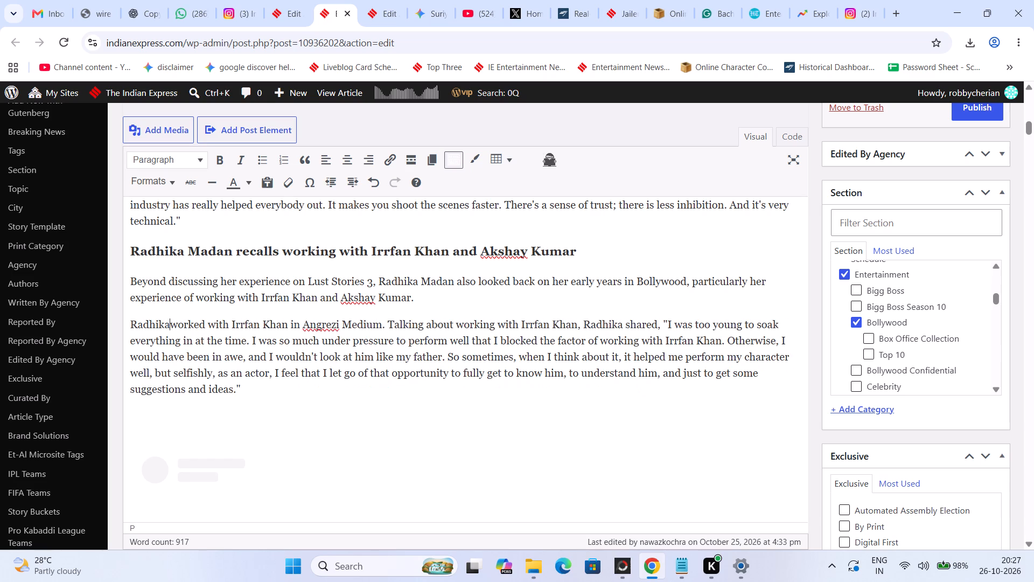
Search Google for the film title "Angrezi Medium" from the article's Irrfan Khan paragraph.
{"action": "key", "text": "Right"}
{"action": "key", "text": "Right"}
{"action": "key", "text": "Right"}
{"action": "key", "text": "Right"}
{"action": "key", "text": "Right"}
{"action": "key", "text": "Right"}
{"action": "key", "text": "Right"}
{"action": "key", "text": "Right"}
{"action": "key", "text": "Right"}
{"action": "key", "text": "Right"}
{"action": "key", "text": "Right"}
{"action": "key", "text": "Right"}
{"action": "key", "text": "Right"}
{"action": "key", "text": "Right"}
{"action": "key", "text": "Right"}
{"action": "key", "text": "Right"}
{"action": "key", "text": "Right"}
{"action": "key", "text": "Right"}
{"action": "key", "text": "Right"}
{"action": "key", "text": "Right"}
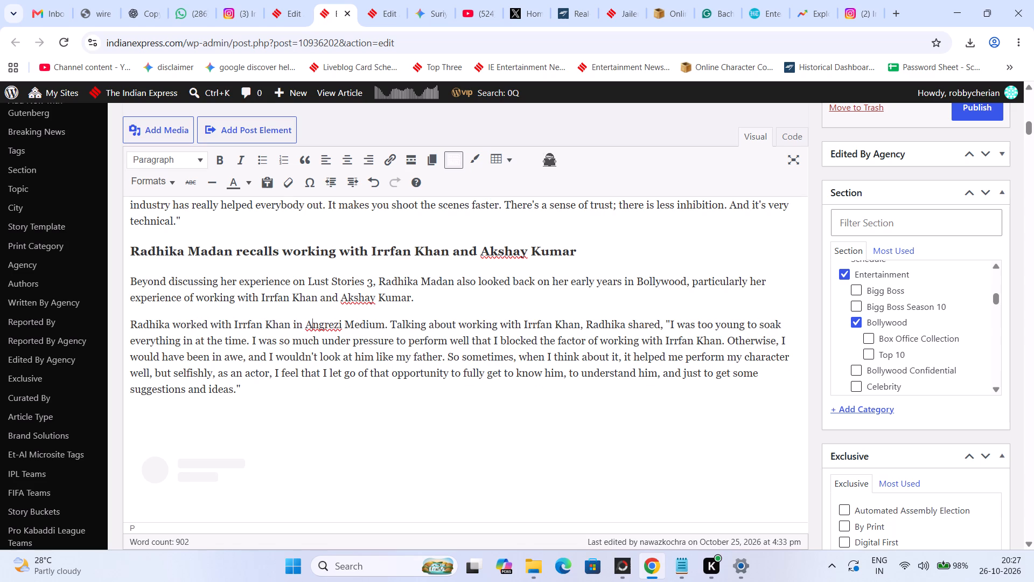
{"action": "left_click_drag", "start_coordinate": [383, 327], "coordinate": [282, 322]}
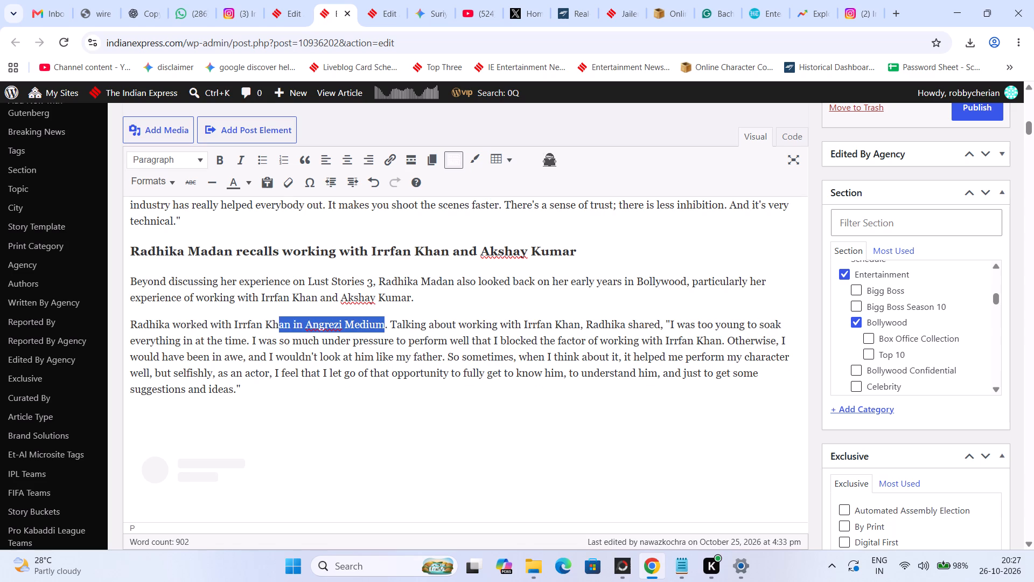
{"action": "left_click_drag", "start_coordinate": [282, 322], "coordinate": [305, 323]}
{"action": "right_click", "coordinate": [305, 323]}
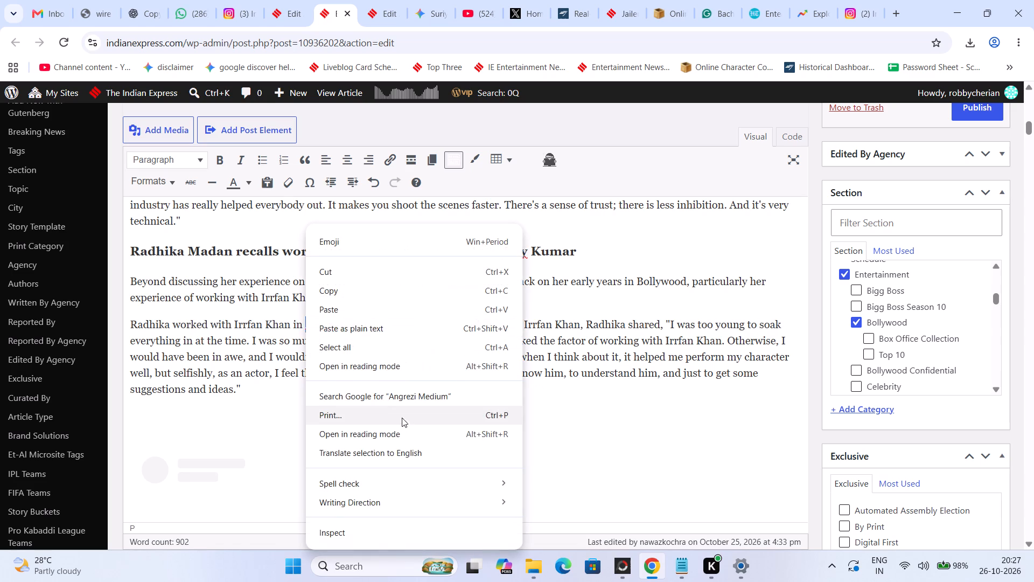
{"action": "left_click", "coordinate": [424, 400]}
Return to the article editor and insert "the 2020 film" before Angrezi Medium in the Irrfan Khan paragraph.
{"action": "left_click", "coordinate": [306, 0]}
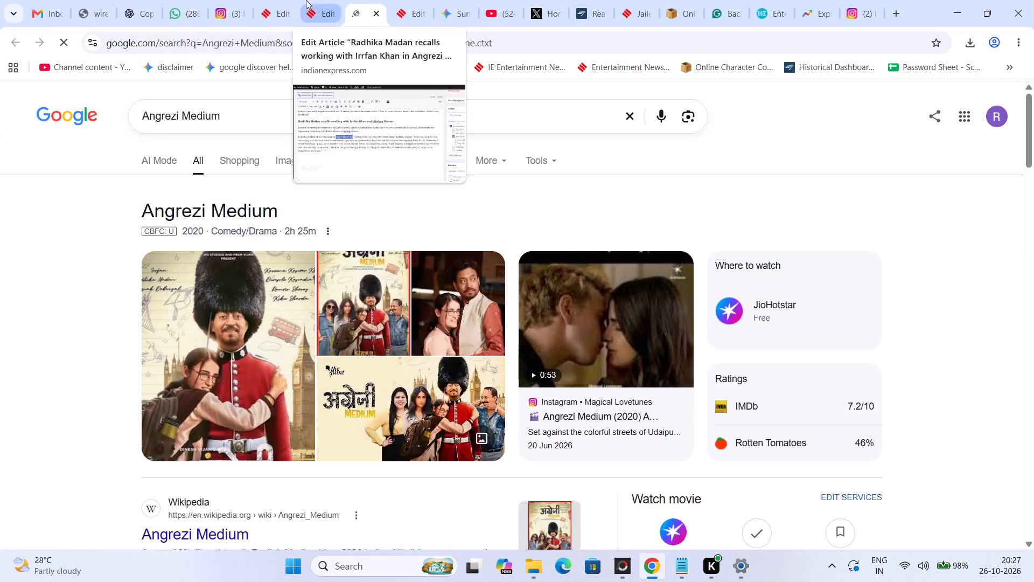
{"action": "left_click", "coordinate": [320, 320]}
{"action": "left_click", "coordinate": [304, 321]}
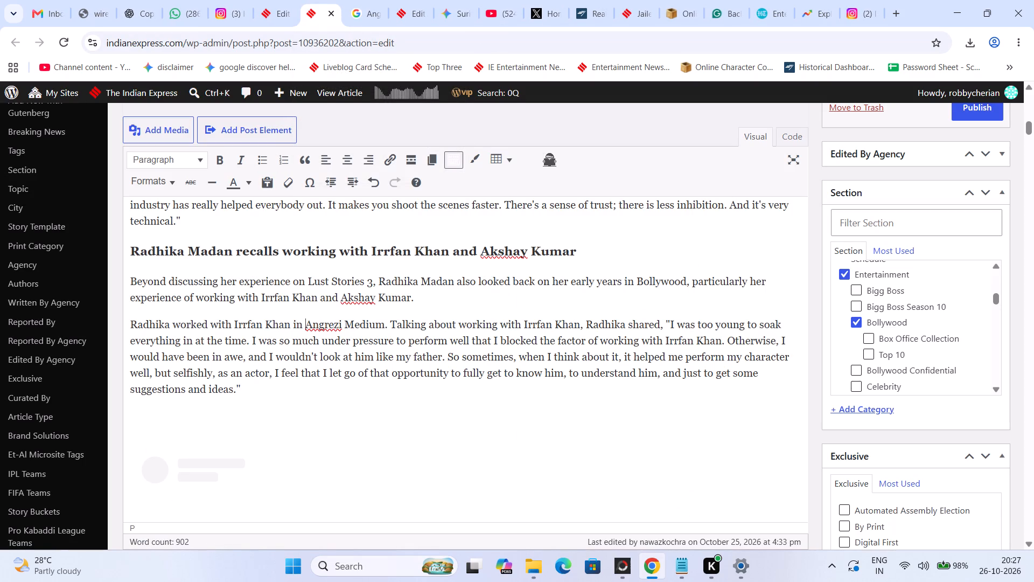
{"action": "type", "text": "the 2020 film"}
{"action": "key", "text": "space"}
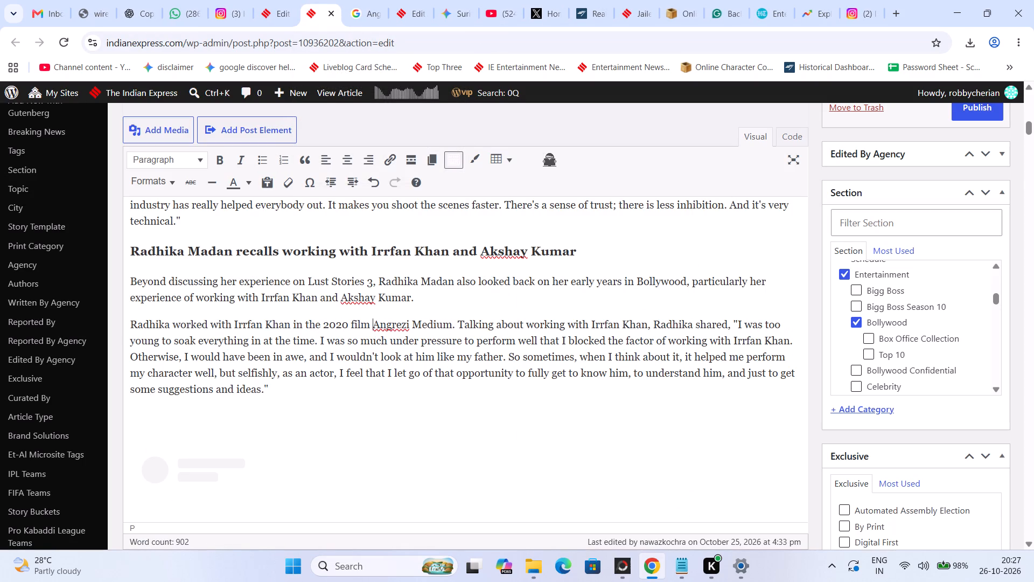
Replace "working with Irrfan Khan" after "Talking about" with "the experience" in the same paragraph.
{"action": "key", "text": "Right"}
{"action": "key", "text": "Right"}
{"action": "key", "text": "Right"}
{"action": "key", "text": "Right"}
{"action": "key", "text": "Right"}
{"action": "key", "text": "Right"}
{"action": "key", "text": "Right"}
{"action": "key", "text": "Right"}
{"action": "key", "text": "Right"}
{"action": "key", "text": "Right"}
{"action": "key", "text": "Right"}
{"action": "key", "text": "Right"}
{"action": "key", "text": "Right"}
{"action": "key", "text": "Right"}
{"action": "key", "text": "Right"}
{"action": "key", "text": "Right"}
{"action": "key", "text": "Right"}
{"action": "key", "text": "Right"}
{"action": "key", "text": "Right"}
{"action": "key", "text": "Right"}
{"action": "key", "text": "Delete"}
{"action": "key", "text": "Delete"}
{"action": "key", "text": "Delete"}
{"action": "key", "text": "Delete"}
{"action": "key", "text": "Delete"}
{"action": "key", "text": "Delete"}
{"action": "key", "text": "Delete"}
{"action": "key", "text": "Delete"}
{"action": "key", "text": "Delete"}
{"action": "key", "text": "Delete"}
{"action": "key", "text": "Delete"}
{"action": "key", "text": "Delete"}
{"action": "key", "text": "Delete"}
{"action": "key", "text": "Delete"}
{"action": "key", "text": "Delete"}
{"action": "key", "text": "Delete"}
{"action": "key", "text": "Delete"}
{"action": "key", "text": "Delete"}
{"action": "key", "text": "Delete"}
{"action": "key", "text": "Delete"}
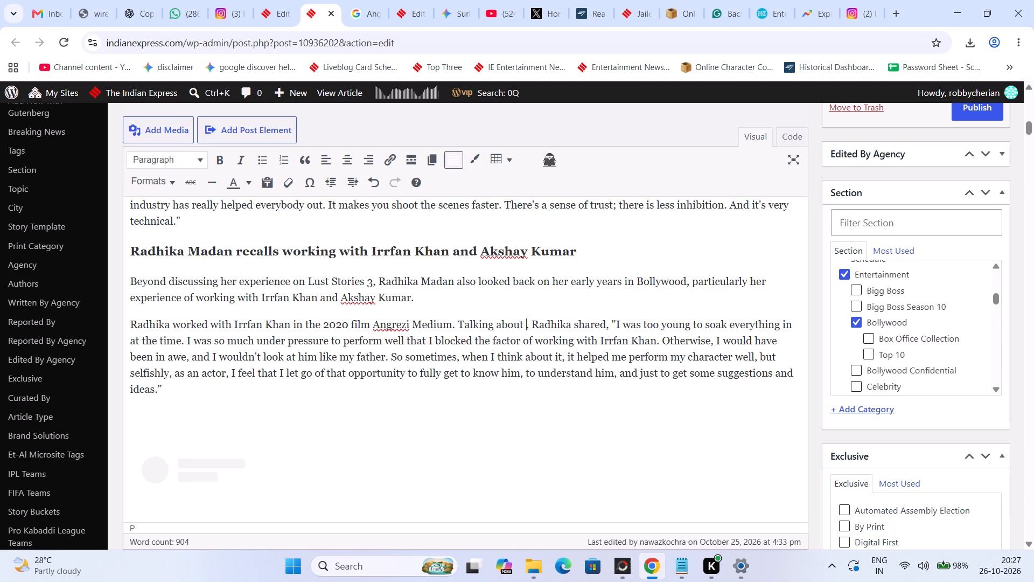
{"action": "type", "text": "the experience"}
Proofread the rest of Radhika's quote about Irrfan Khan and look over the Instagram embed below it.
{"action": "key", "text": "Right"}
{"action": "key", "text": "Right"}
{"action": "key", "text": "Right"}
{"action": "key", "text": "Right"}
{"action": "key", "text": "Right"}
{"action": "key", "text": "Right"}
{"action": "key", "text": "Right"}
{"action": "key", "text": "Right"}
{"action": "key", "text": "Right"}
{"action": "key", "text": "Right"}
{"action": "key", "text": "Right"}
{"action": "key", "text": "Right"}
{"action": "key", "text": "Right"}
{"action": "key", "text": "Right"}
{"action": "key", "text": "Right"}
{"action": "key", "text": "Right"}
{"action": "key", "text": "Right"}
{"action": "key", "text": "Right"}
{"action": "key", "text": "Right"}
{"action": "key", "text": "Right"}
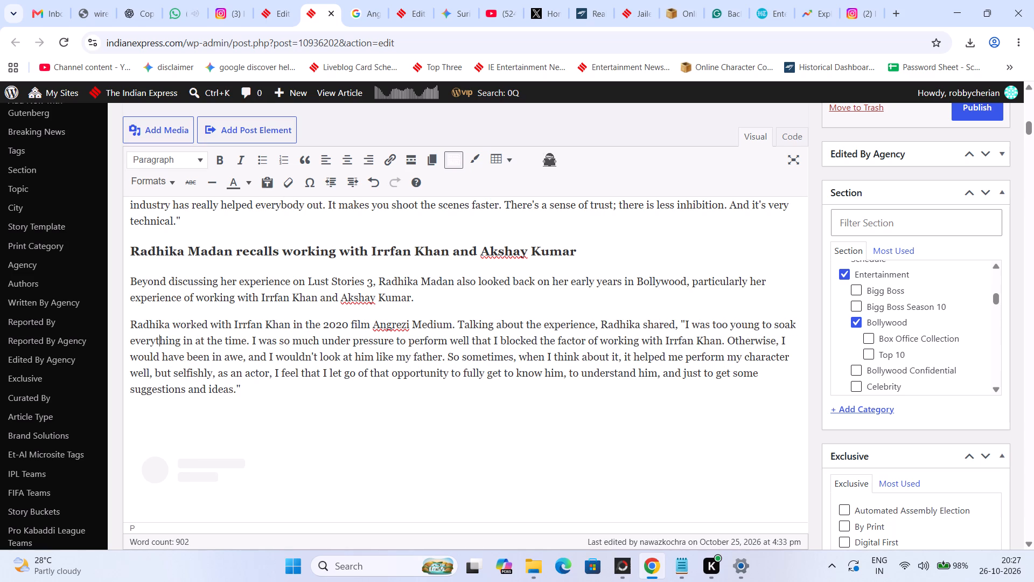
{"action": "key", "text": "Left"}
{"action": "key", "text": "Left"}
{"action": "key", "text": "Left"}
{"action": "key", "text": "Left"}
{"action": "key", "text": "Left"}
{"action": "key", "text": "Left"}
{"action": "key", "text": "Left"}
{"action": "key", "text": "Left"}
{"action": "key", "text": "Left"}
{"action": "key", "text": "Left"}
{"action": "key", "text": "Left"}
{"action": "key", "text": "Left"}
{"action": "key", "text": "Left"}
{"action": "key", "text": "Left"}
{"action": "key", "text": "Left"}
{"action": "key", "text": "Left"}
{"action": "key", "text": "Left"}
{"action": "key", "text": "Right"}
{"action": "key", "text": "Right"}
{"action": "key", "text": "Right"}
{"action": "key", "text": "Right"}
{"action": "key", "text": "Right"}
{"action": "key", "text": "Right"}
{"action": "key", "text": "Right"}
{"action": "key", "text": "Right"}
{"action": "key", "text": "Right"}
{"action": "key", "text": "Right"}
{"action": "key", "text": "Right"}
{"action": "key", "text": "Right"}
{"action": "key", "text": "Right"}
{"action": "key", "text": "Right"}
{"action": "key", "text": "Right"}
{"action": "key", "text": "Right"}
{"action": "key", "text": "Right"}
{"action": "key", "text": "Right"}
{"action": "key", "text": "Right"}
{"action": "key", "text": "Right"}
{"action": "key", "text": "Down"}
{"action": "scroll", "coordinate": [512, 394], "scroll_direction": "down", "scroll_amount": 4}
{"action": "scroll", "coordinate": [512, 394], "scroll_direction": "up", "scroll_amount": 5}
{"action": "scroll", "coordinate": [512, 394], "scroll_direction": "down", "scroll_amount": 7}
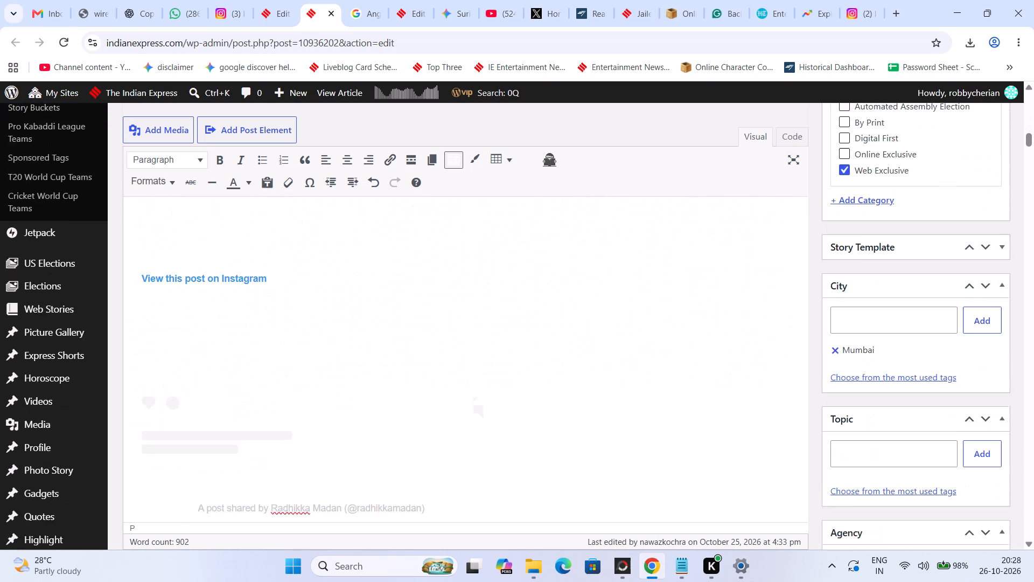
{"action": "scroll", "coordinate": [512, 394], "scroll_direction": "down", "scroll_amount": 4}
{"action": "scroll", "coordinate": [512, 394], "scroll_direction": "up", "scroll_amount": 11}
{"action": "scroll", "coordinate": [512, 394], "scroll_direction": "down", "scroll_amount": 3}
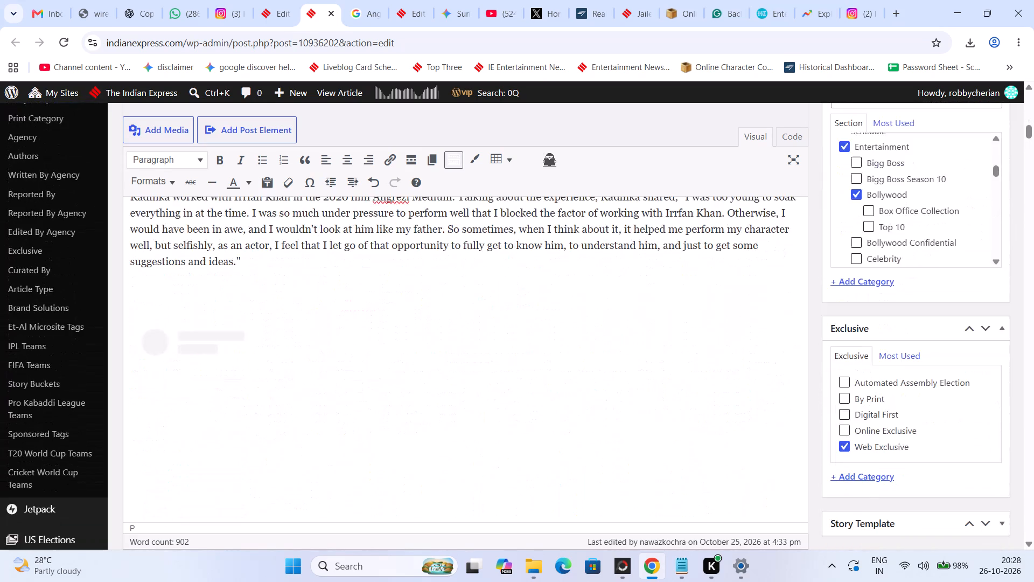
Delete "about" after "asking me" in the quote below the Also Read link, leaving "asking me how I see the scene".
{"action": "scroll", "coordinate": [512, 394], "scroll_direction": "up", "scroll_amount": 3}
{"action": "scroll", "coordinate": [512, 394], "scroll_direction": "down", "scroll_amount": 10}
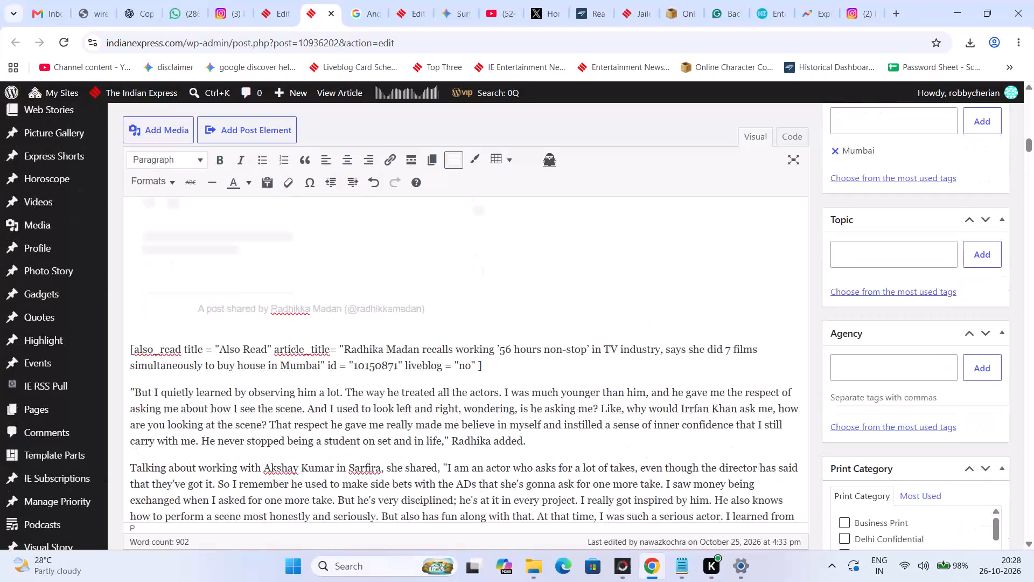
{"action": "scroll", "coordinate": [512, 394], "scroll_direction": "down", "scroll_amount": 1}
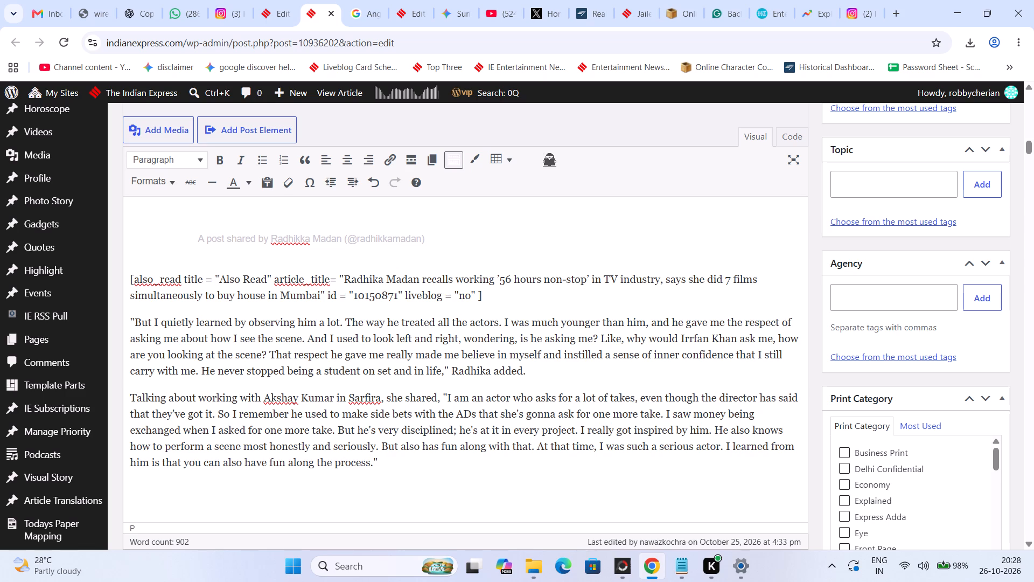
{"action": "left_click_drag", "start_coordinate": [207, 341], "coordinate": [178, 340]}
{"action": "key", "text": "BackSpace"}
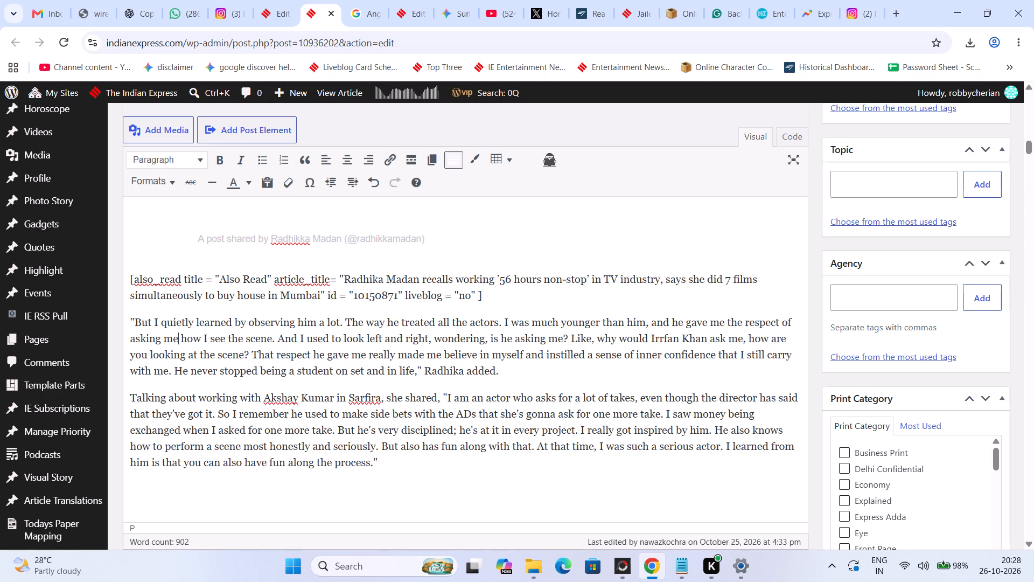
Set Irrfan Khan's question in the same quote in single quotation marks with a capital H: 'How are you looking at the scene?'.
{"action": "key", "text": "Right"}
{"action": "key", "text": "Right"}
{"action": "key", "text": "Right"}
{"action": "key", "text": "Right"}
{"action": "key", "text": "Right"}
{"action": "key", "text": "Right"}
{"action": "key", "text": "Right"}
{"action": "key", "text": "Right"}
{"action": "key", "text": "Right"}
{"action": "key", "text": "Right"}
{"action": "key", "text": "Right"}
{"action": "key", "text": "Right"}
{"action": "key", "text": "Right"}
{"action": "key", "text": "Right"}
{"action": "key", "text": "Right"}
{"action": "key", "text": "Right"}
{"action": "key", "text": "Right"}
{"action": "key", "text": "Right"}
{"action": "key", "text": "Right"}
{"action": "key", "text": "Right"}
{"action": "key", "text": "Left"}
{"action": "key", "text": "Left"}
{"action": "key", "text": "Left"}
{"action": "key", "text": "Left"}
{"action": "key", "text": "Left"}
{"action": "key", "text": "Left"}
{"action": "key", "text": "Left"}
{"action": "key", "text": "Left"}
{"action": "key", "text": "Left"}
{"action": "key", "text": "Left"}
{"action": "key", "text": "Left"}
{"action": "key", "text": "Left"}
{"action": "key", "text": "Left"}
{"action": "key", "text": "Left"}
{"action": "key", "text": "Left"}
{"action": "key", "text": "Left"}
{"action": "key", "text": "Left"}
{"action": "key", "text": "Left"}
{"action": "key", "text": "Left"}
{"action": "key", "text": "Left"}
{"action": "key", "text": "Right"}
{"action": "key", "text": "apostrophe"}
{"action": "key", "text": "Right"}
{"action": "key", "text": "h"}
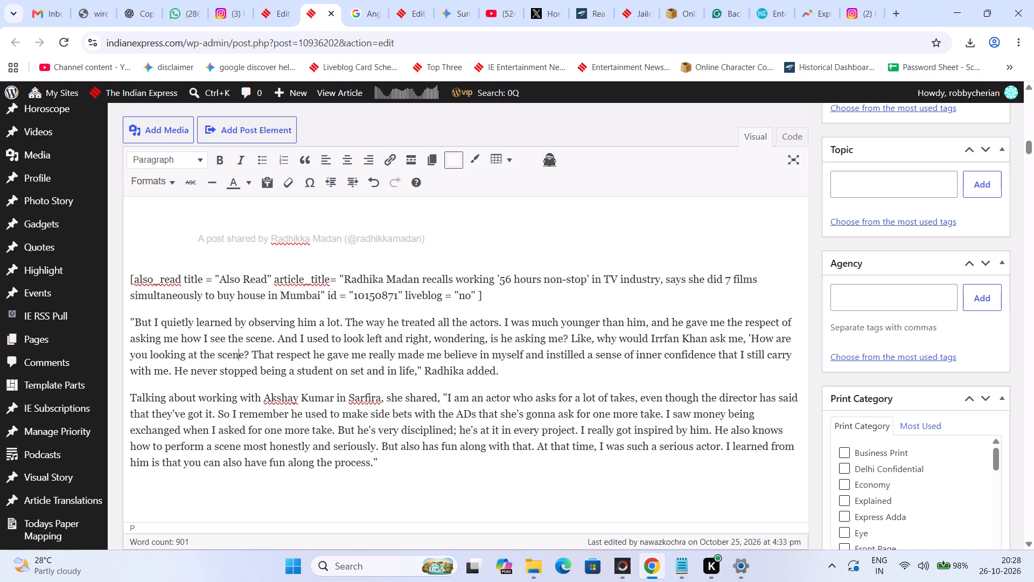
{"action": "key", "text": "Right"}
{"action": "key", "text": "apostrophe"}
Replace "Radhika" with "the actress" before "added" at the end of the quote about Irrfan Khan.
{"action": "key", "text": "Right"}
{"action": "key", "text": "Right"}
{"action": "key", "text": "Right"}
{"action": "key", "text": "Right"}
{"action": "key", "text": "Right"}
{"action": "key", "text": "Right"}
{"action": "key", "text": "Right"}
{"action": "key", "text": "Right"}
{"action": "key", "text": "Right"}
{"action": "key", "text": "Right"}
{"action": "key", "text": "Right"}
{"action": "key", "text": "Right"}
{"action": "key", "text": "Right"}
{"action": "key", "text": "Right"}
{"action": "key", "text": "Right"}
{"action": "key", "text": "Right"}
{"action": "key", "text": "Right"}
{"action": "key", "text": "Right"}
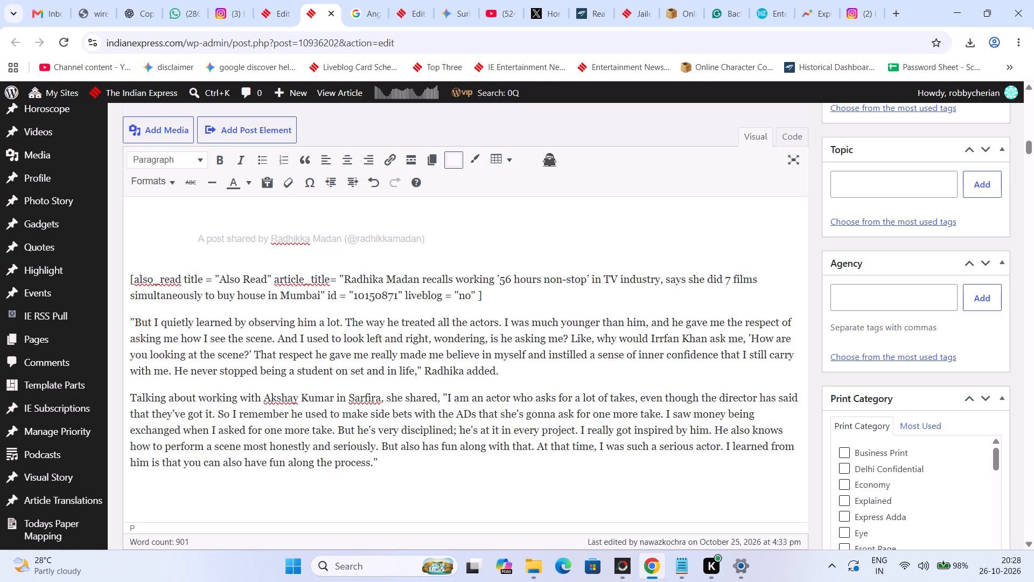
{"action": "key", "text": "Right"}
{"action": "key", "text": "Right"}
{"action": "key", "text": "Right"}
{"action": "key", "text": "Right"}
{"action": "key", "text": "Right"}
{"action": "key", "text": "Right"}
{"action": "key", "text": "Right"}
{"action": "key", "text": "Right"}
{"action": "key", "text": "Right"}
{"action": "key", "text": "Right"}
{"action": "key", "text": "Right"}
{"action": "key", "text": "Right"}
{"action": "key", "text": "Right"}
{"action": "key", "text": "Right"}
{"action": "key", "text": "Right"}
{"action": "key", "text": "Right"}
{"action": "key", "text": "Right"}
{"action": "key", "text": "Right"}
{"action": "key", "text": "Right"}
{"action": "key", "text": "Right"}
{"action": "scroll", "coordinate": [195, 341], "scroll_direction": "up", "scroll_amount": 2}
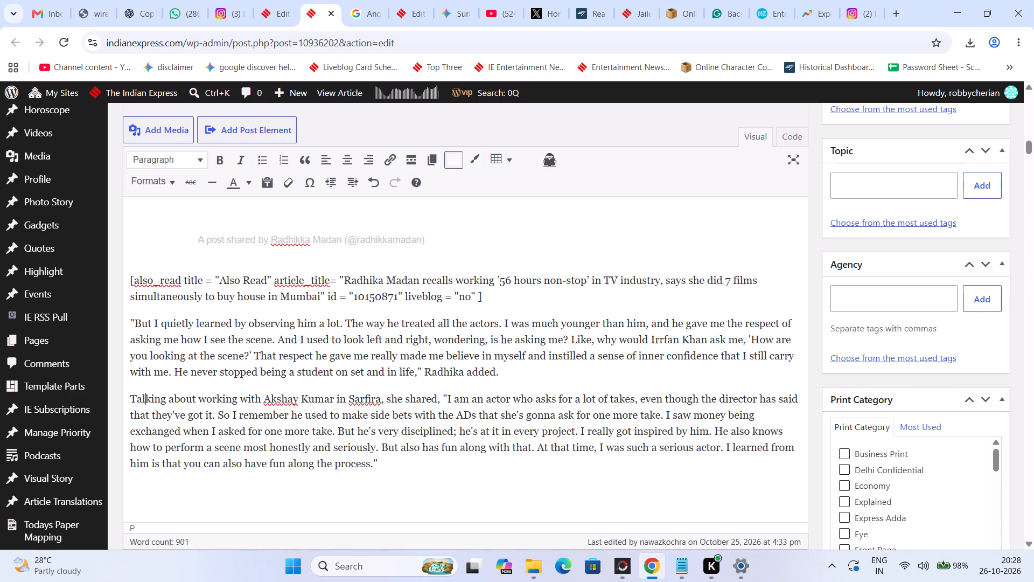
{"action": "scroll", "coordinate": [195, 341], "scroll_direction": "up", "scroll_amount": 8}
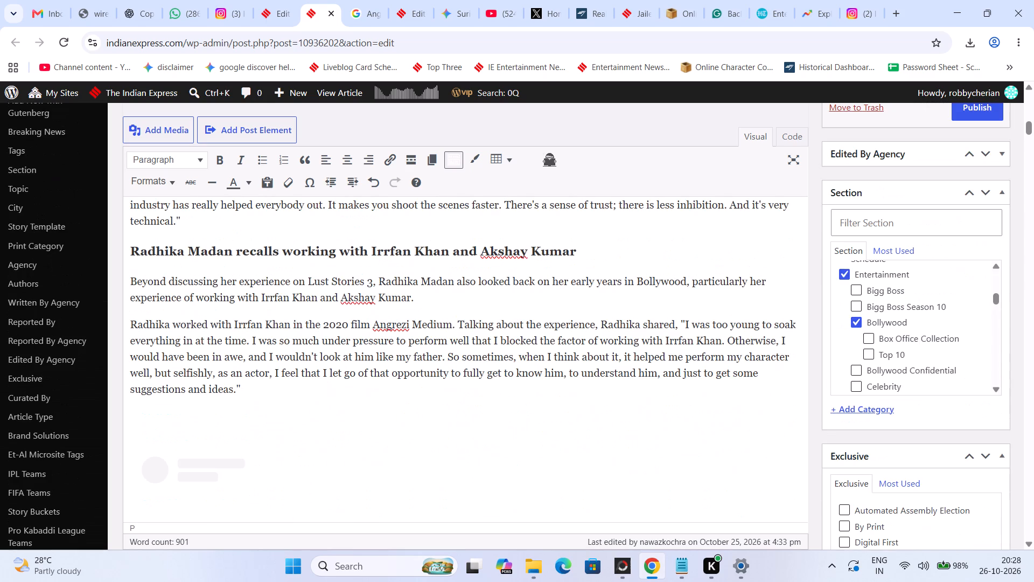
{"action": "scroll", "coordinate": [195, 341], "scroll_direction": "down", "scroll_amount": 11}
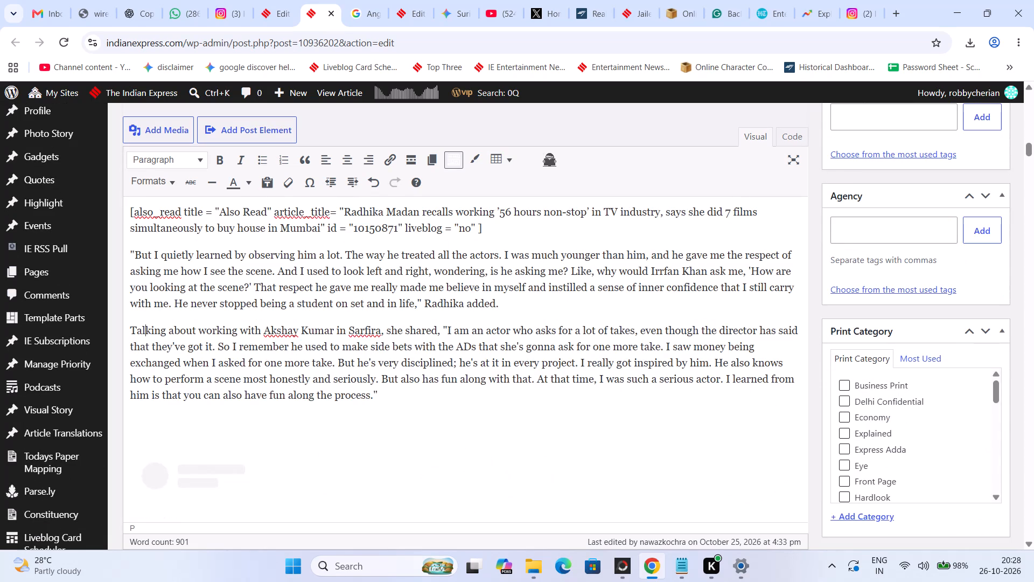
{"action": "left_click_drag", "start_coordinate": [429, 307], "coordinate": [463, 303]}
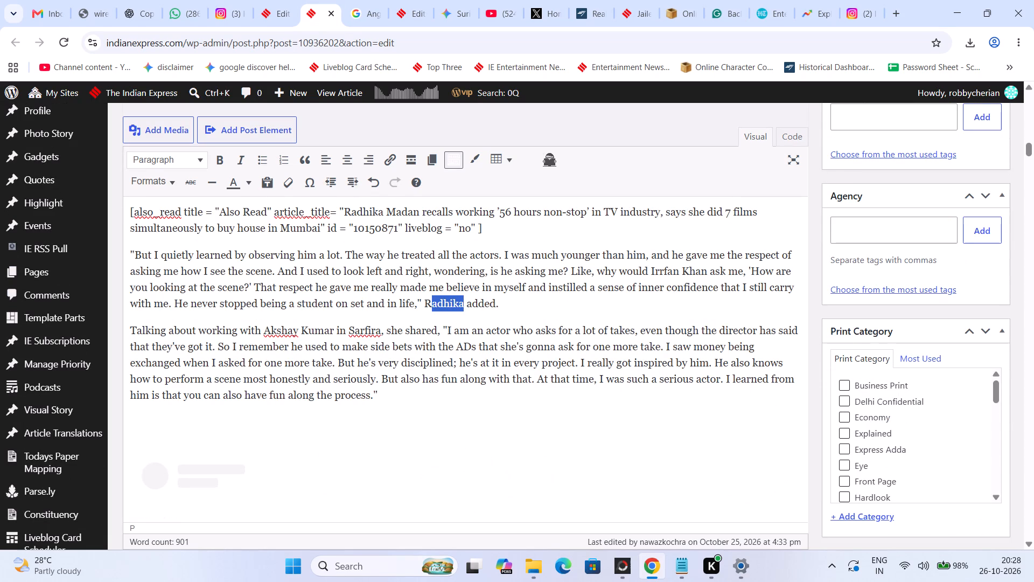
{"action": "key", "text": "BackSpace"}
{"action": "key", "text": "BackSpace"}
{"action": "type", "text": "th"}
{"action": "type", "text": "e actress"}
{"action": "scroll", "coordinate": [454, 307], "scroll_direction": "down", "scroll_amount": 3}
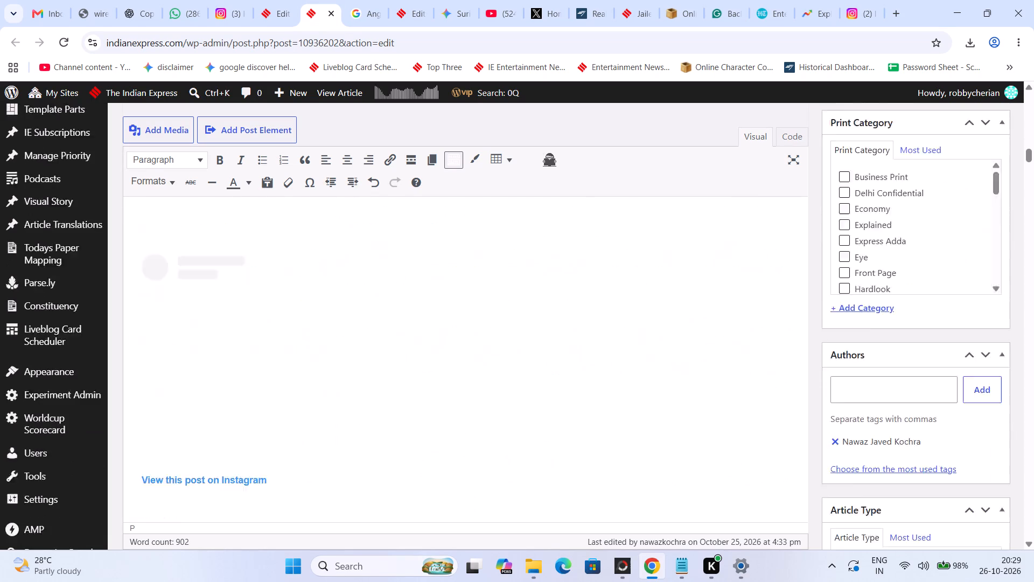
{"action": "scroll", "coordinate": [452, 307], "scroll_direction": "down", "scroll_amount": 6}
{"action": "scroll", "coordinate": [452, 307], "scroll_direction": "up", "scroll_amount": 6}
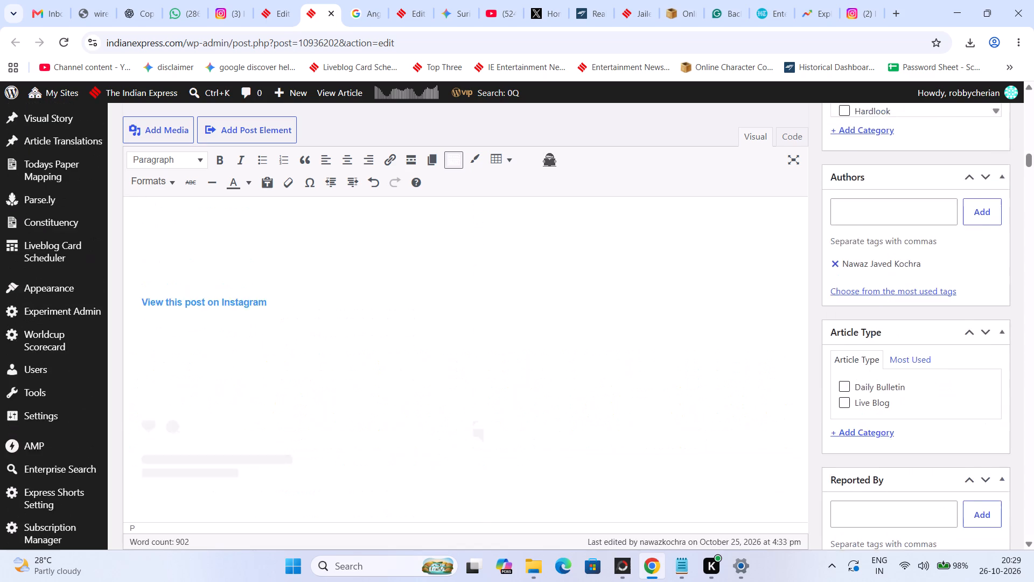
{"action": "scroll", "coordinate": [452, 307], "scroll_direction": "up", "scroll_amount": 3}
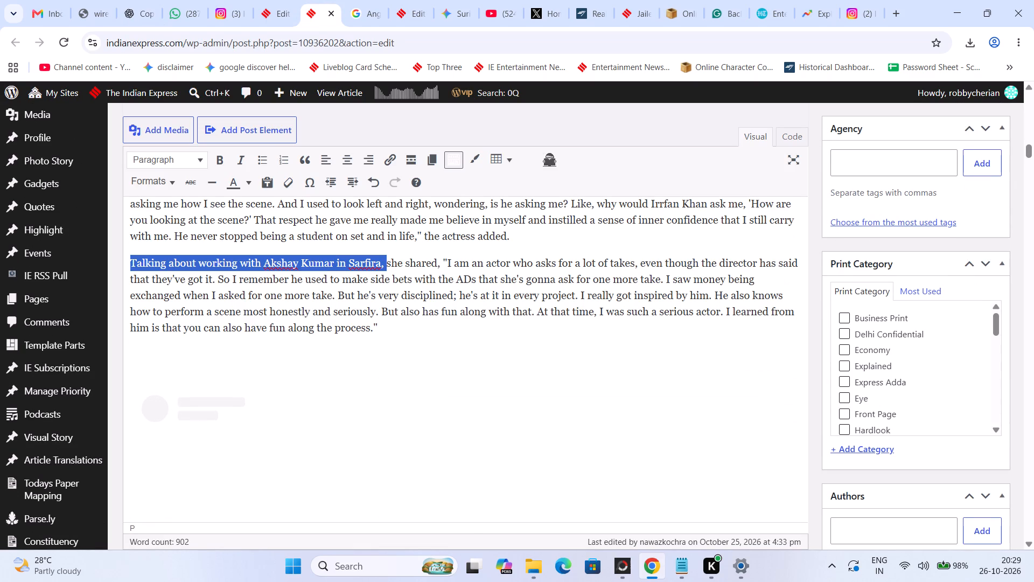
{"action": "right_click", "coordinate": [151, 257]}
{"action": "left_click", "coordinate": [207, 322]}
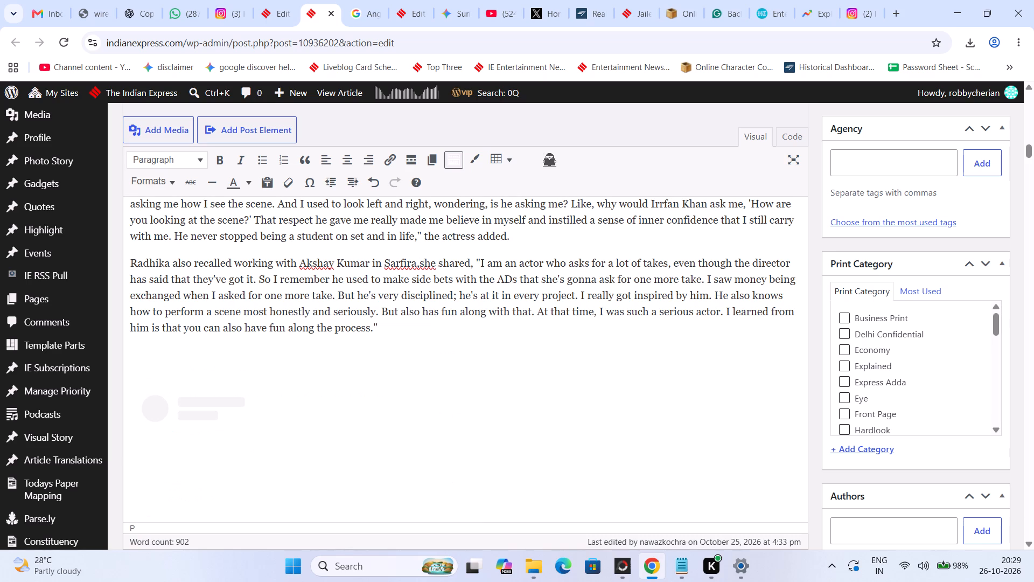
{"action": "key", "text": "BackSpace"}
{"action": "type", "text": "."}
{"action": "key", "text": "space"}
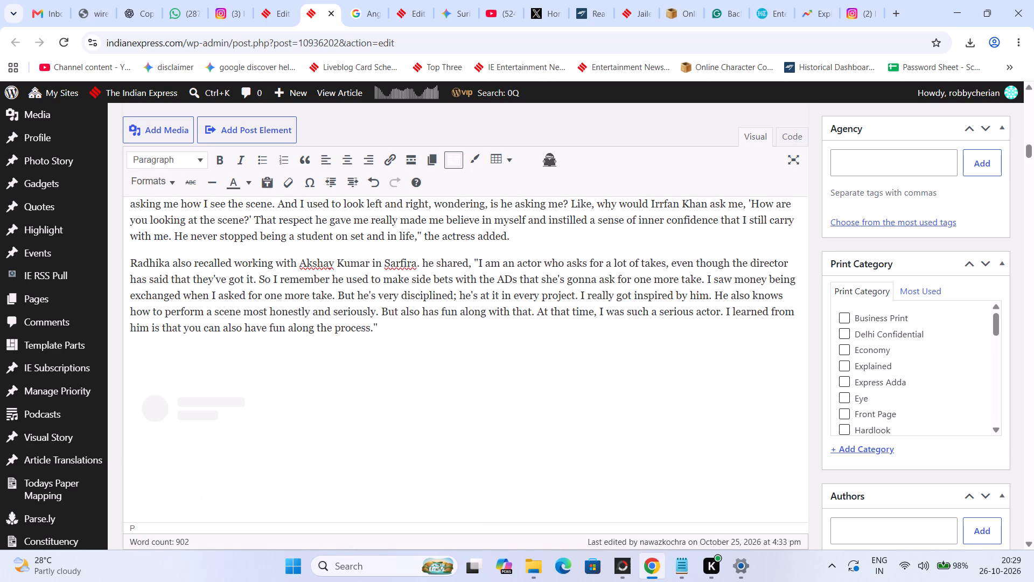
Insert "Madan" after "Radhika" at the start of the paragraph about working with Akshay Kumar in Sarfira.
{"action": "key", "text": "Right"}
{"action": "key", "text": "Right"}
{"action": "key", "text": "Right"}
{"action": "key", "text": "Right"}
{"action": "key", "text": "Right"}
{"action": "key", "text": "Right"}
{"action": "key", "text": "Right"}
{"action": "key", "text": "Right"}
{"action": "key", "text": "Right"}
{"action": "key", "text": "Right"}
{"action": "key", "text": "Right"}
{"action": "key", "text": "Right"}
{"action": "key", "text": "Right"}
{"action": "key", "text": "Right"}
{"action": "key", "text": "Right"}
{"action": "key", "text": "Right"}
{"action": "key", "text": "Right"}
{"action": "key", "text": "Right"}
{"action": "key", "text": "Right"}
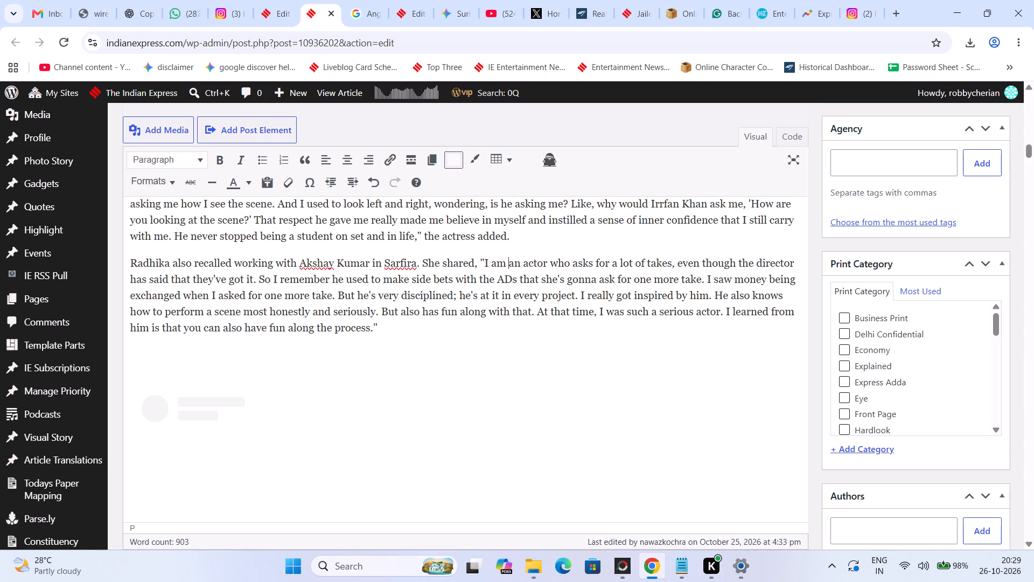
{"action": "key", "text": "Up"}
{"action": "key", "text": "Right"}
{"action": "key", "text": "Right"}
{"action": "key", "text": "Right"}
{"action": "key", "text": "Right"}
{"action": "key", "text": "Right"}
{"action": "key", "text": "Right"}
{"action": "key", "text": "Right"}
{"action": "key", "text": "Right"}
{"action": "key", "text": "Right"}
{"action": "key", "text": "BackSpace"}
{"action": "key", "text": "BackSpace"}
{"action": "key", "text": "BackSpace"}
{"action": "key", "text": "BackSpace"}
{"action": "key", "text": "BackSpace"}
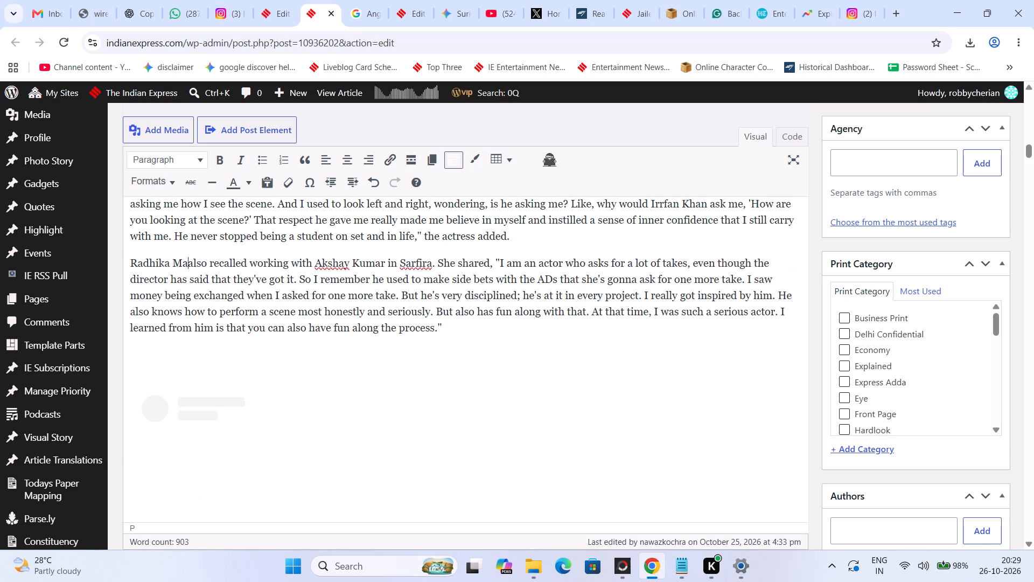
Join the sentences "most honestly and seriously" and "But also has fun" with a comma and a lowercase "but".
{"action": "key", "text": "Right"}
{"action": "key", "text": "Right"}
{"action": "key", "text": "Right"}
{"action": "key", "text": "Right"}
{"action": "key", "text": "Right"}
{"action": "key", "text": "Right"}
{"action": "key", "text": "Right"}
{"action": "key", "text": "Right"}
{"action": "key", "text": "Right"}
{"action": "key", "text": "Right"}
{"action": "key", "text": "Right"}
{"action": "key", "text": "Right"}
{"action": "key", "text": "Right"}
{"action": "key", "text": "Right"}
{"action": "key", "text": "Right"}
{"action": "key", "text": "Right"}
{"action": "key", "text": "Right"}
{"action": "key", "text": "Right"}
{"action": "key", "text": "Right"}
{"action": "key", "text": "Right"}
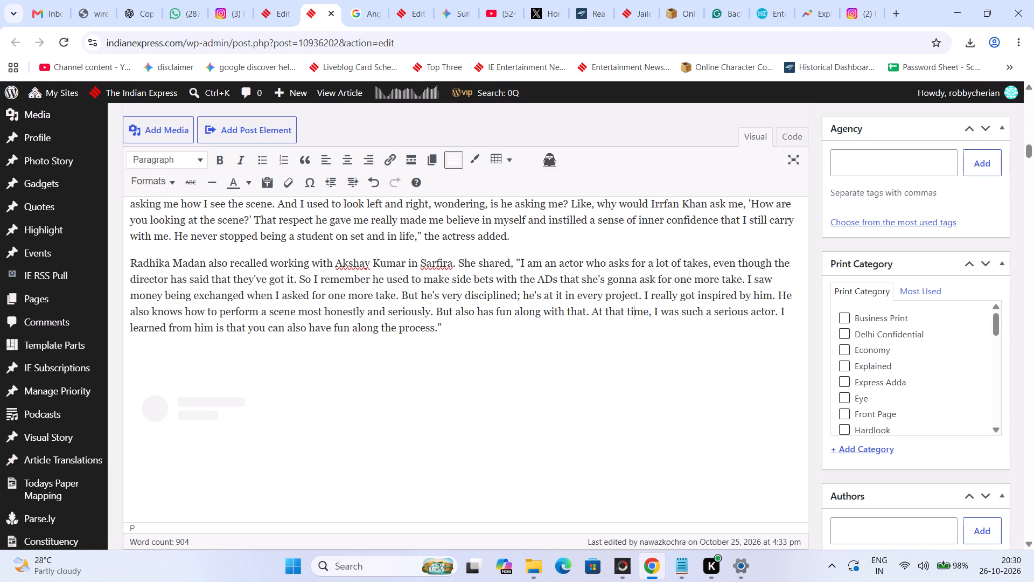
{"action": "key", "text": "Left"}
{"action": "key", "text": "Left"}
{"action": "key", "text": "Left"}
{"action": "key", "text": "Left"}
{"action": "key", "text": "Left"}
{"action": "key", "text": "Left"}
{"action": "key", "text": "Left"}
{"action": "key", "text": "Left"}
{"action": "key", "text": "Left"}
{"action": "key", "text": "Left"}
{"action": "key", "text": "Left"}
{"action": "key", "text": "Left"}
{"action": "key", "text": "Left"}
{"action": "key", "text": "Left"}
{"action": "key", "text": "Left"}
{"action": "key", "text": "Left"}
{"action": "key", "text": "Left"}
{"action": "key", "text": "Left"}
{"action": "key", "text": "Left"}
{"action": "key", "text": "Left"}
{"action": "key", "text": "Right"}
{"action": "key", "text": "Right"}
{"action": "key", "text": "BackSpace"}
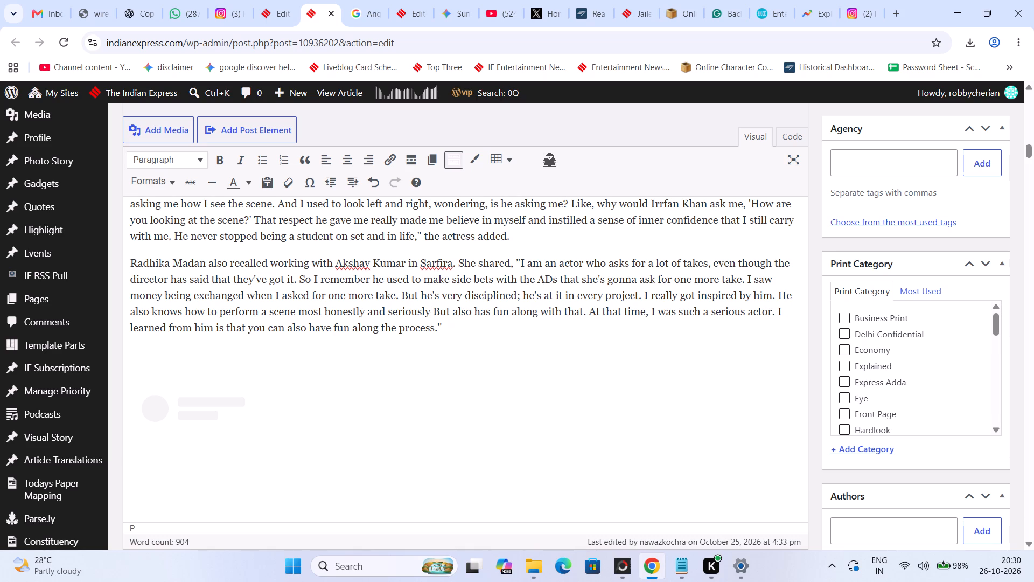
{"action": "key", "text": "comma"}
{"action": "key", "text": "Right"}
{"action": "key", "text": "Right"}
{"action": "key", "text": "BackSpace"}
{"action": "key", "text": "b"}
Reword "I learned from him is that you can" to "I learned from him that you can" at the end of the Akshay Kumar quote.
{"action": "key", "text": "Right"}
{"action": "key", "text": "Right"}
{"action": "key", "text": "Right"}
{"action": "key", "text": "Right"}
{"action": "key", "text": "Right"}
{"action": "key", "text": "Right"}
{"action": "key", "text": "Right"}
{"action": "key", "text": "Right"}
{"action": "key", "text": "Right"}
{"action": "key", "text": "Right"}
{"action": "key", "text": "Right"}
{"action": "key", "text": "Right"}
{"action": "key", "text": "Right"}
{"action": "key", "text": "Right"}
{"action": "key", "text": "Right"}
{"action": "key", "text": "Right"}
{"action": "key", "text": "Right"}
{"action": "key", "text": "Right"}
{"action": "key", "text": "Right"}
{"action": "key", "text": "Right"}
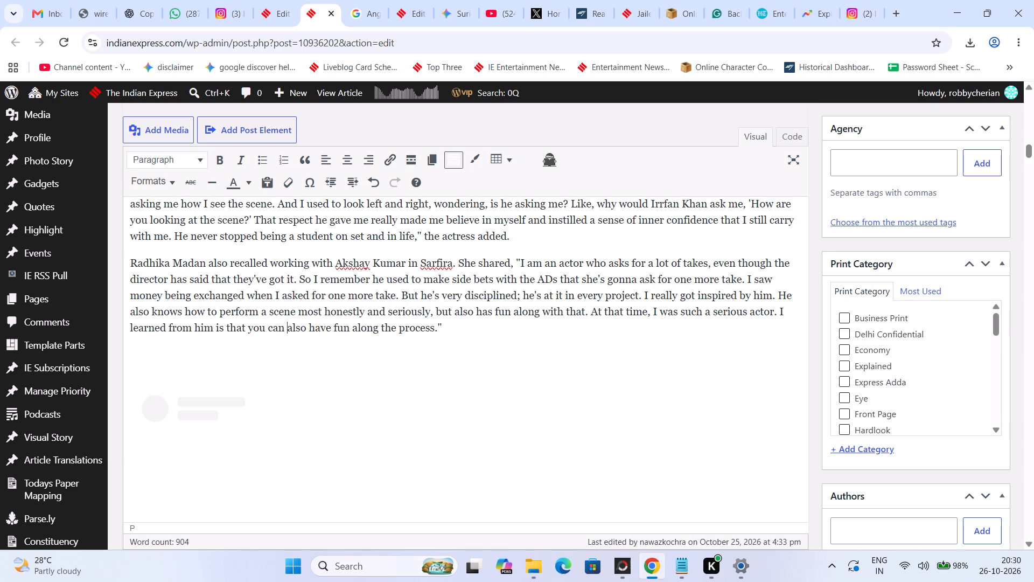
{"action": "key", "text": "Left"}
{"action": "key", "text": "Left"}
{"action": "key", "text": "Left"}
{"action": "key", "text": "Left"}
{"action": "key", "text": "Left"}
{"action": "key", "text": "Left"}
{"action": "key", "text": "Left"}
{"action": "key", "text": "Left"}
{"action": "key", "text": "Left"}
{"action": "key", "text": "Left"}
{"action": "key", "text": "Left"}
{"action": "key", "text": "Left"}
{"action": "key", "text": "Left"}
{"action": "key", "text": "Left"}
{"action": "key", "text": "Left"}
{"action": "key", "text": "Left"}
{"action": "key", "text": "Left"}
{"action": "key", "text": "Right"}
{"action": "key", "text": "Right"}
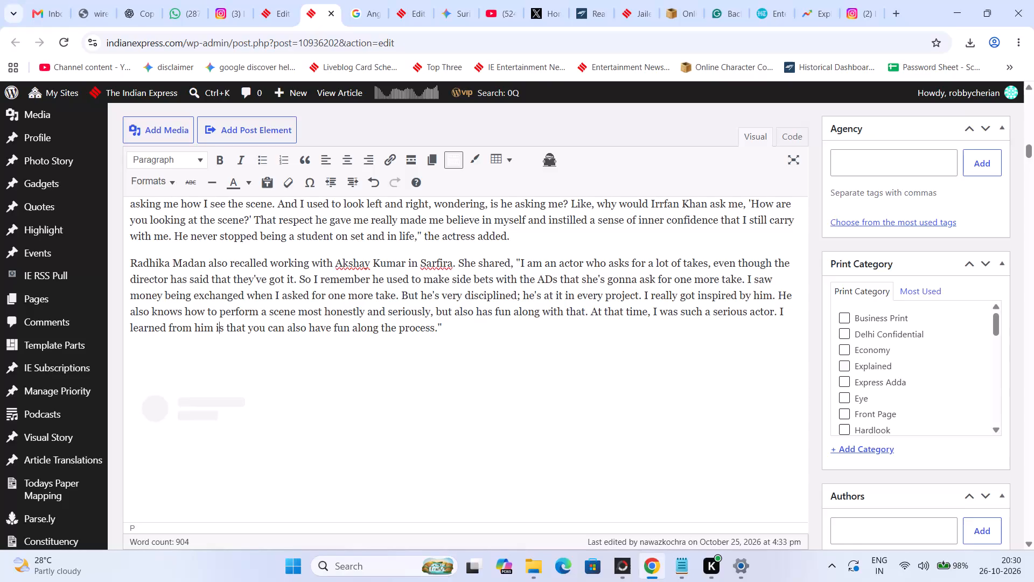
{"action": "key", "text": "Right"}
{"action": "key", "text": "BackSpace"}
{"action": "key", "text": "BackSpace"}
{"action": "key", "text": "BackSpace"}
{"action": "key", "text": "BackSpace"}
{"action": "key", "text": "BackSpace"}
{"action": "key", "text": "BackSpace"}
{"action": "key", "text": "BackSpace"}
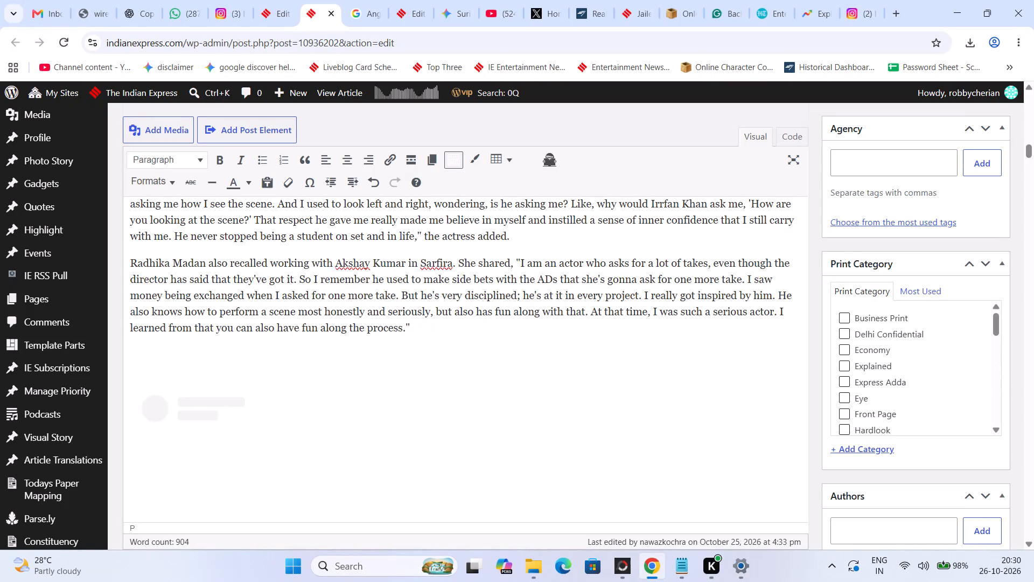
{"action": "key", "text": "space"}
{"action": "type", "text": "him"}
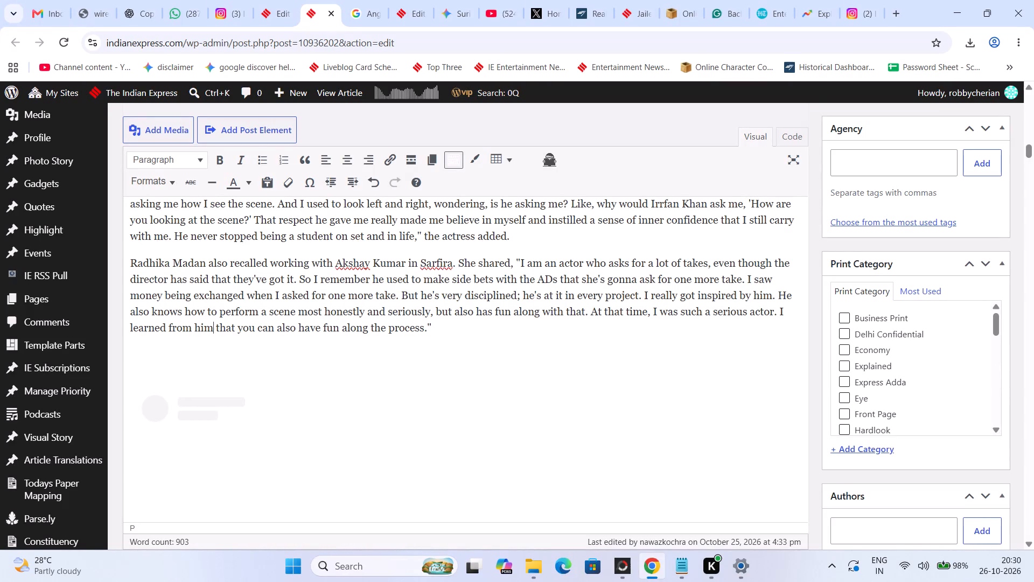
Replace "Sharing an update on" at the start of the upcoming-projects paragraph with "Lastly, Radhika Madan talked about her".
{"action": "left_click", "coordinate": [463, 333]}
{"action": "scroll", "coordinate": [463, 333], "scroll_direction": "down", "scroll_amount": 10}
{"action": "scroll", "coordinate": [464, 334], "scroll_direction": "up", "scroll_amount": 1}
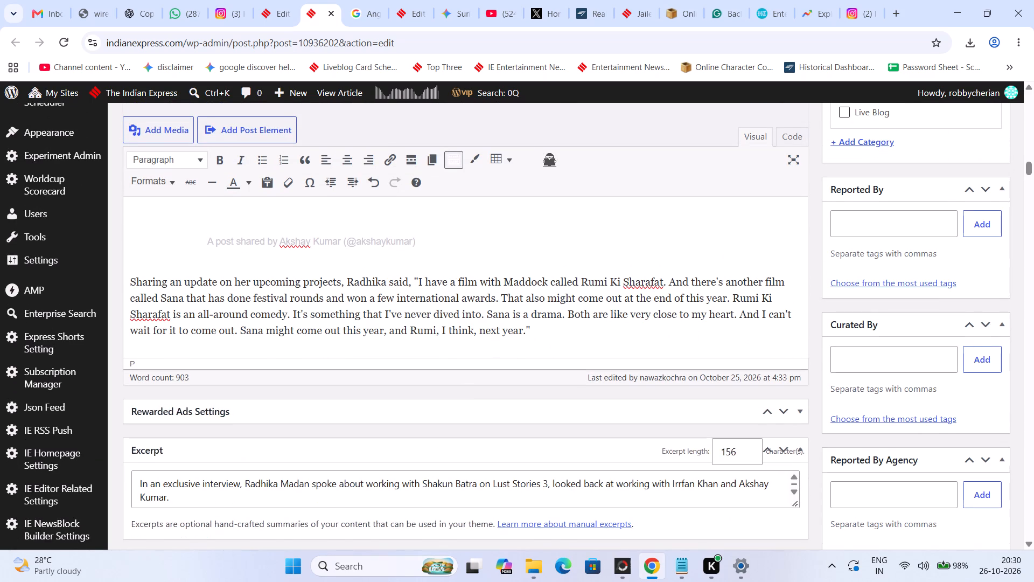
{"action": "left_click_drag", "start_coordinate": [232, 286], "coordinate": [130, 287]}
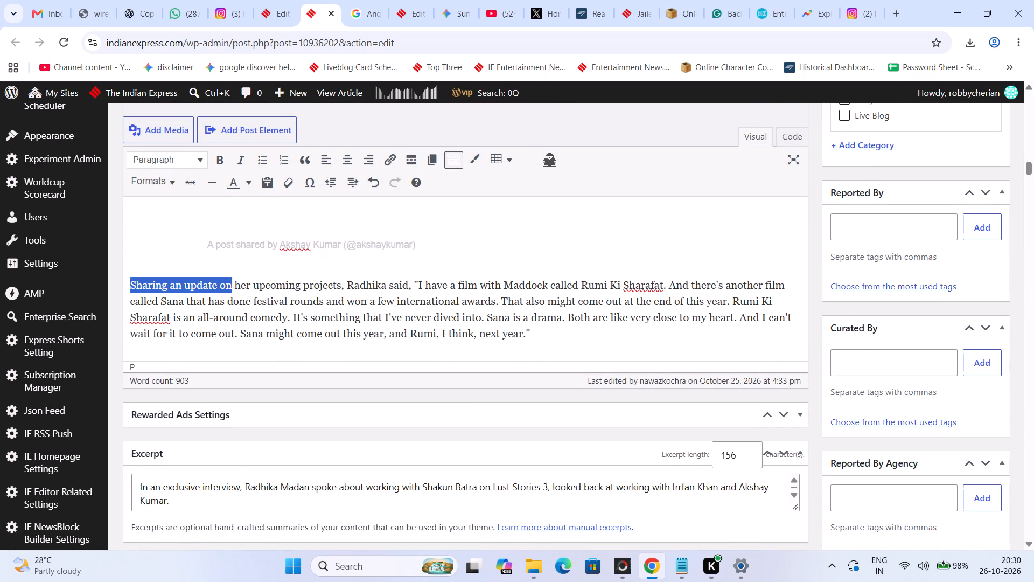
{"action": "left_click_drag", "start_coordinate": [130, 287], "coordinate": [123, 287]}
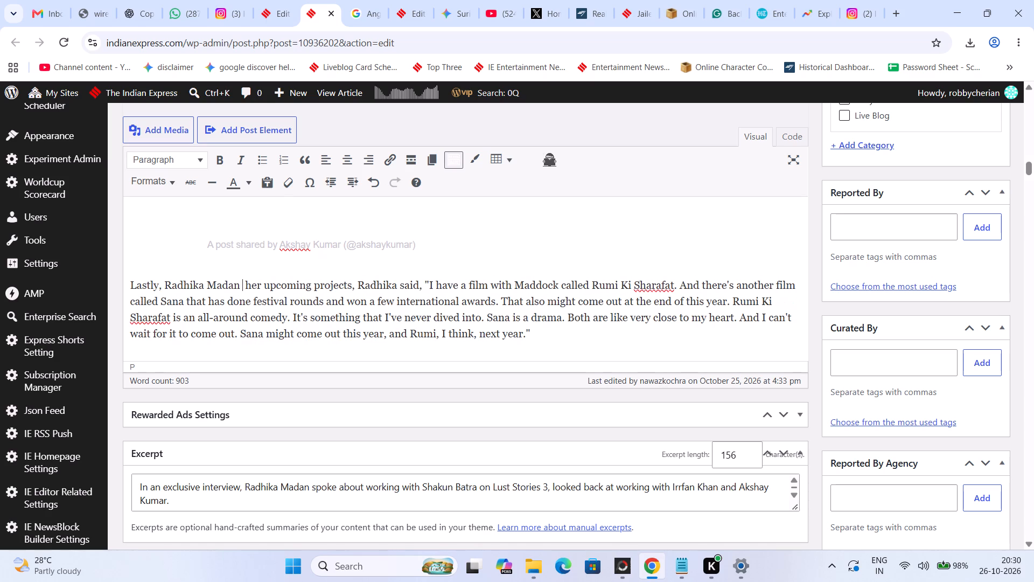
{"action": "key", "text": "BackSpace"}
{"action": "key", "text": "BackSpace"}
{"action": "type", "text": "n talked about her"}
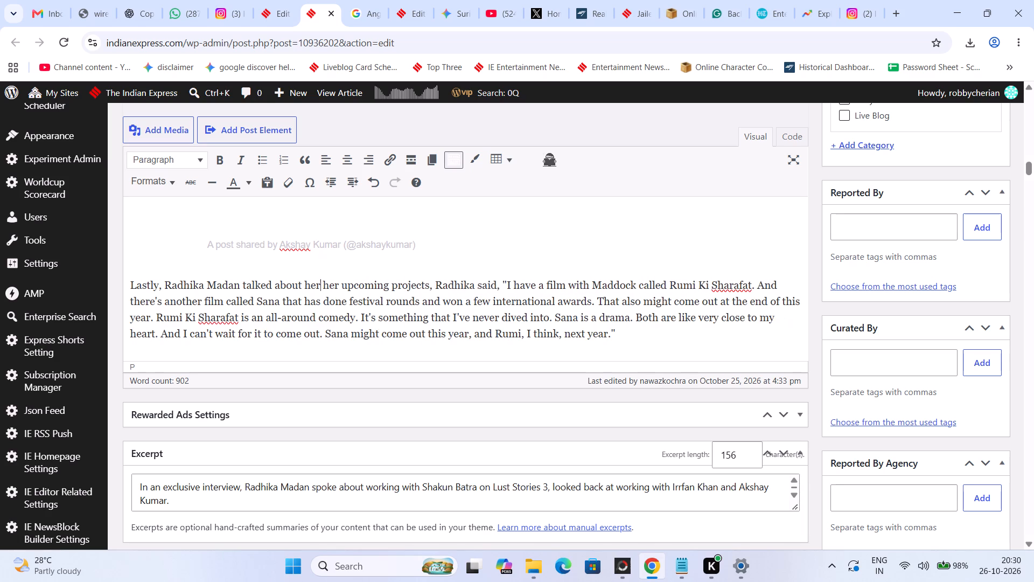
Delete ", Radhika said," after "upcoming projects" and end that sentence with a full stop before the quote.
{"action": "key", "text": "Right"}
{"action": "key", "text": "Right"}
{"action": "key", "text": "Right"}
{"action": "key", "text": "Right"}
{"action": "key", "text": "Right"}
{"action": "key", "text": "Right"}
{"action": "key", "text": "Right"}
{"action": "key", "text": "Right"}
{"action": "key", "text": "Right"}
{"action": "key", "text": "Right"}
{"action": "key", "text": "Right"}
{"action": "key", "text": "Right"}
{"action": "key", "text": "Right"}
{"action": "key", "text": "Right"}
{"action": "key", "text": "Right"}
{"action": "key", "text": "Right"}
{"action": "key", "text": "Right"}
{"action": "key", "text": "Right"}
{"action": "key", "text": "Right"}
{"action": "key", "text": "Right"}
{"action": "key", "text": "BackSpace"}
{"action": "key", "text": "BackSpace"}
{"action": "key", "text": "BackSpace"}
{"action": "key", "text": "BackSpace"}
{"action": "key", "text": "BackSpace"}
{"action": "key", "text": "BackSpace"}
{"action": "key", "text": "BackSpace"}
{"action": "key", "text": "BackSpace"}
{"action": "key", "text": "BackSpace"}
{"action": "key", "text": "BackSpace"}
{"action": "key", "text": "BackSpace"}
{"action": "key", "text": "BackSpace"}
{"action": "key", "text": "BackSpace"}
{"action": "key", "text": "BackSpace"}
{"action": "key", "text": "BackSpace"}
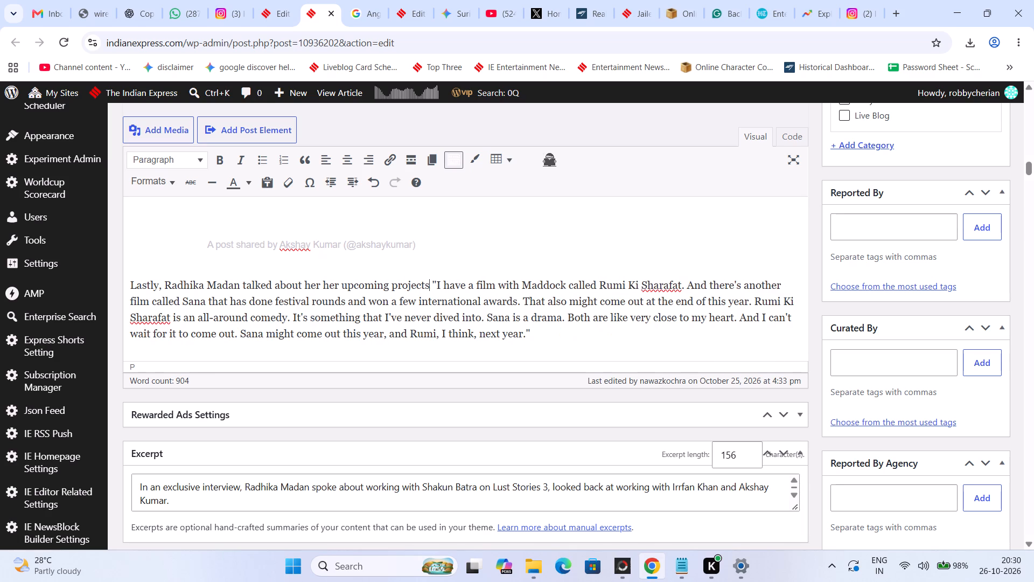
{"action": "key", "text": "period"}
Remove the duplicate "her" before "upcoming projects" in the paragraph's opening sentence.
{"action": "key", "text": "Left"}
{"action": "key", "text": "Left"}
{"action": "key", "text": "Left"}
{"action": "key", "text": "Left"}
{"action": "key", "text": "Left"}
{"action": "key", "text": "Left"}
{"action": "key", "text": "Left"}
{"action": "key", "text": "Left"}
{"action": "key", "text": "Left"}
{"action": "key", "text": "Left"}
{"action": "key", "text": "Left"}
{"action": "key", "text": "Left"}
{"action": "key", "text": "Left"}
{"action": "key", "text": "Left"}
{"action": "key", "text": "Left"}
{"action": "key", "text": "Left"}
{"action": "key", "text": "Left"}
{"action": "key", "text": "Left"}
{"action": "key", "text": "Left"}
{"action": "key", "text": "Left"}
{"action": "key", "text": "BackSpace"}
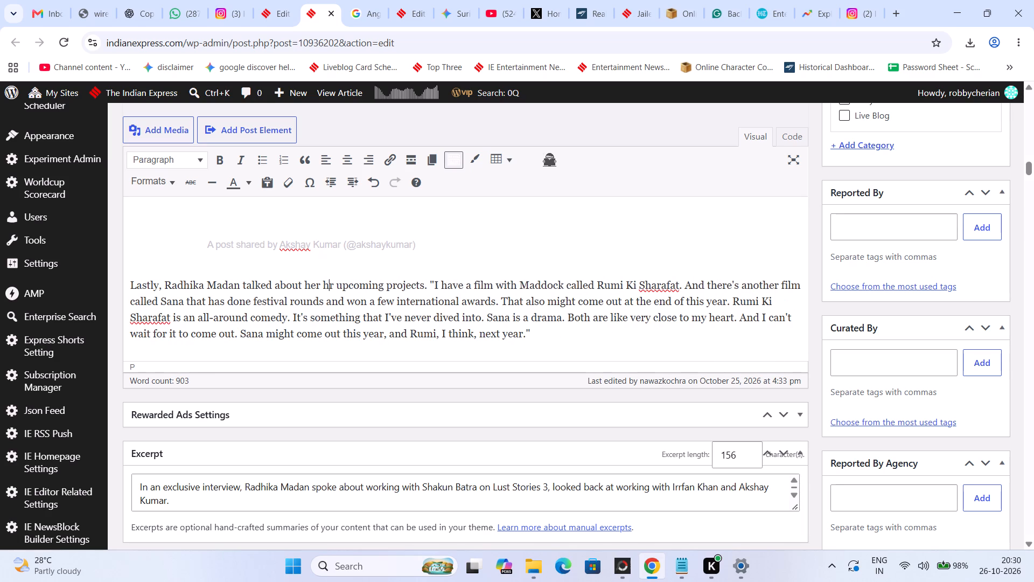
{"action": "key", "text": "BackSpace"}
{"action": "key", "text": "Delete"}
{"action": "key", "text": "Delete"}
Reword "an all-around comedy" to "a comedy film" in the sentence about Rumi Ki Sharafat.
{"action": "key", "text": "Right"}
{"action": "key", "text": "Right"}
{"action": "key", "text": "Right"}
{"action": "key", "text": "Right"}
{"action": "key", "text": "Right"}
{"action": "key", "text": "Right"}
{"action": "key", "text": "Right"}
{"action": "key", "text": "Right"}
{"action": "key", "text": "Right"}
{"action": "key", "text": "Right"}
{"action": "key", "text": "Right"}
{"action": "key", "text": "Right"}
{"action": "key", "text": "Right"}
{"action": "key", "text": "Right"}
{"action": "key", "text": "Right"}
{"action": "key", "text": "Right"}
{"action": "key", "text": "Right"}
{"action": "key", "text": "Right"}
{"action": "key", "text": "Right"}
{"action": "key", "text": "Right"}
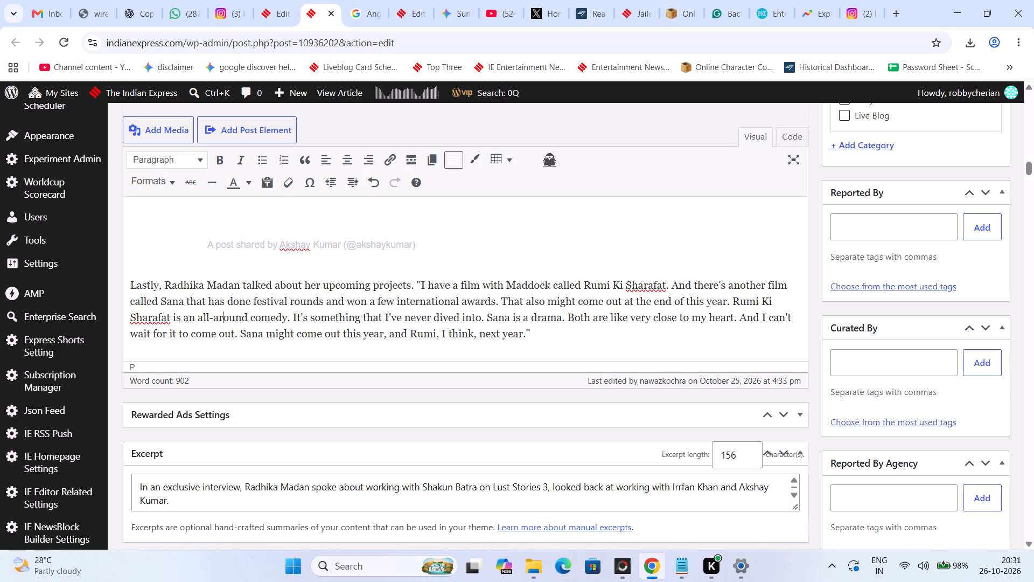
{"action": "key", "text": "Left"}
{"action": "key", "text": "Left"}
{"action": "key", "text": "BackSpace"}
{"action": "key", "text": "BackSpace"}
{"action": "key", "text": "BackSpace"}
{"action": "key", "text": "BackSpace"}
{"action": "key", "text": "BackSpace"}
{"action": "key", "text": "BackSpace"}
{"action": "key", "text": "BackSpace"}
{"action": "key", "text": "BackSpace"}
{"action": "key", "text": "BackSpace"}
{"action": "key", "text": "BackSpace"}
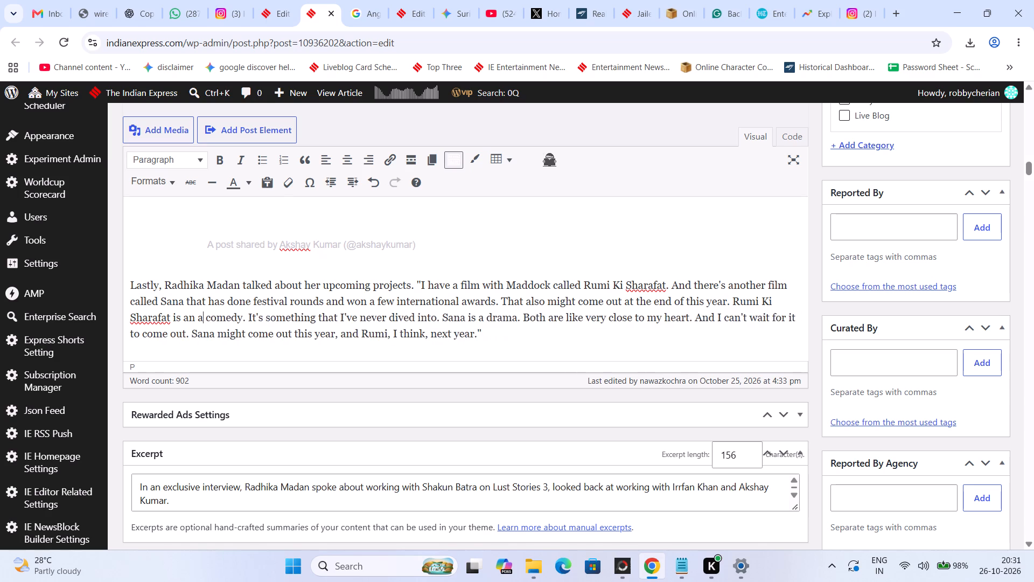
{"action": "key", "text": "BackSpace"}
{"action": "key", "text": "BackSpace"}
{"action": "key", "text": "Right"}
{"action": "key", "text": "Right"}
{"action": "key", "text": "Right"}
{"action": "key", "text": "Right"}
{"action": "key", "text": "Right"}
{"action": "key", "text": "Right"}
{"action": "key", "text": "Right"}
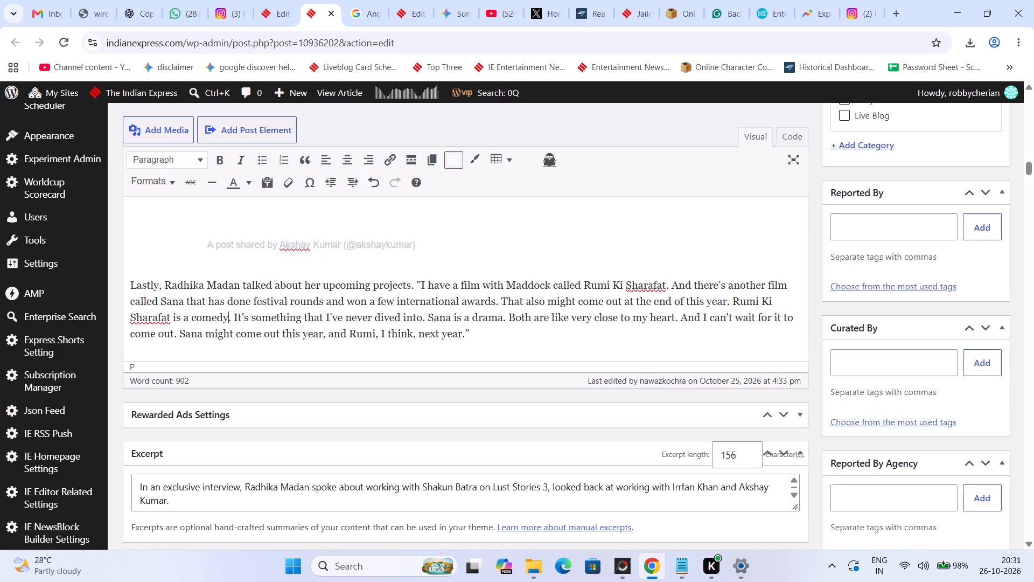
{"action": "key", "text": "Right"}
{"action": "key", "text": "Left"}
{"action": "key", "text": "space"}
{"action": "type", "text": "film"}
Replace "dived into" with "done" in the sentence "It's something that I've never dived into".
{"action": "key", "text": "Right"}
{"action": "key", "text": "Right"}
{"action": "key", "text": "Right"}
{"action": "key", "text": "Right"}
{"action": "key", "text": "Right"}
{"action": "key", "text": "Right"}
{"action": "key", "text": "Right"}
{"action": "key", "text": "Right"}
{"action": "key", "text": "Right"}
{"action": "key", "text": "Right"}
{"action": "key", "text": "Right"}
{"action": "key", "text": "Right"}
{"action": "key", "text": "Right"}
{"action": "key", "text": "Right"}
{"action": "key", "text": "Right"}
{"action": "key", "text": "Right"}
{"action": "key", "text": "Right"}
{"action": "key", "text": "Right"}
{"action": "key", "text": "Right"}
{"action": "key", "text": "Right"}
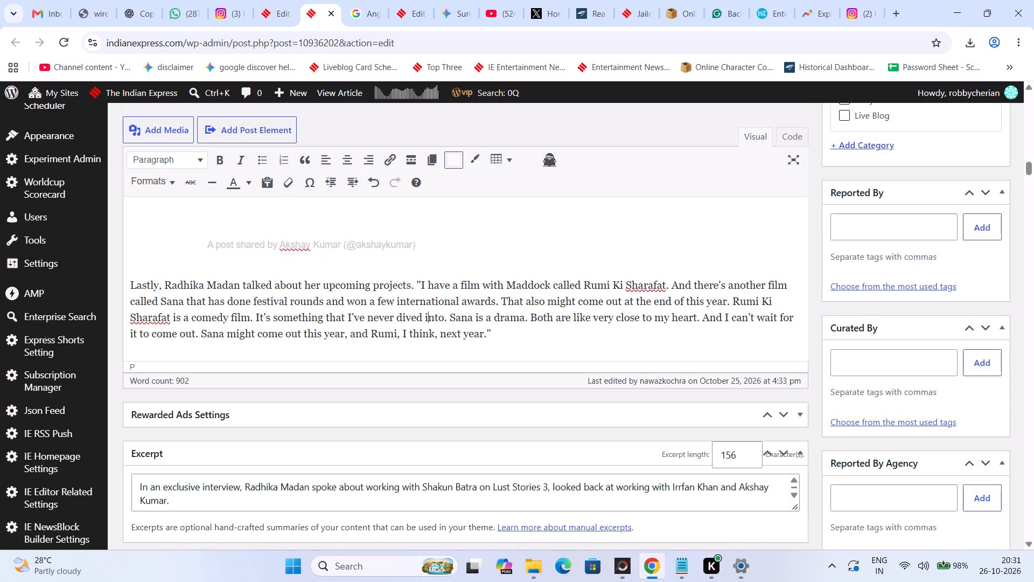
{"action": "key", "text": "Right"}
{"action": "key", "text": "BackSpace"}
{"action": "key", "text": "BackSpace"}
{"action": "key", "text": "BackSpace"}
{"action": "key", "text": "BackSpace"}
{"action": "key", "text": "BackSpace"}
{"action": "key", "text": "BackSpace"}
{"action": "key", "text": "BackSpace"}
{"action": "key", "text": "BackSpace"}
{"action": "key", "text": "BackSpace"}
{"action": "key", "text": "BackSpace"}
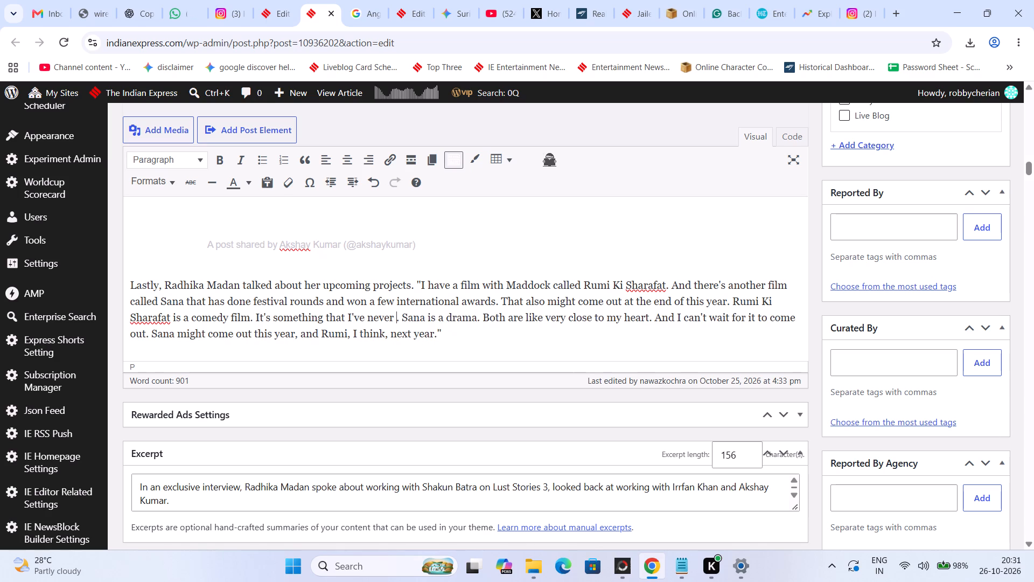
{"action": "type", "text": "done"}
Insert "proper" before "comedy film" in the sentence about Rumi Ki Sharafat.
{"action": "key", "text": "Left"}
{"action": "key", "text": "Left"}
{"action": "key", "text": "Left"}
{"action": "key", "text": "Left"}
{"action": "key", "text": "Left"}
{"action": "key", "text": "Left"}
{"action": "key", "text": "Left"}
{"action": "key", "text": "Left"}
{"action": "key", "text": "Left"}
{"action": "key", "text": "Left"}
{"action": "key", "text": "Left"}
{"action": "key", "text": "Left"}
{"action": "key", "text": "Left"}
{"action": "key", "text": "Left"}
{"action": "key", "text": "Left"}
{"action": "key", "text": "Left"}
{"action": "key", "text": "Left"}
{"action": "key", "text": "Left"}
{"action": "key", "text": "Left"}
{"action": "key", "text": "Left"}
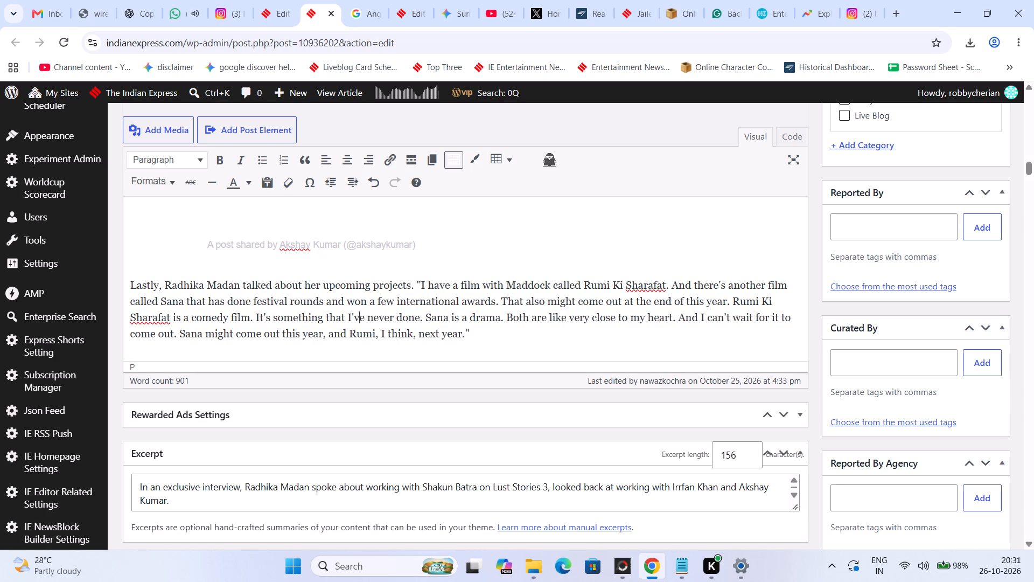
{"action": "type", "text": "peroper"}
{"action": "key", "text": "space"}
{"action": "key", "text": "BackSpace"}
{"action": "key", "text": "BackSpace"}
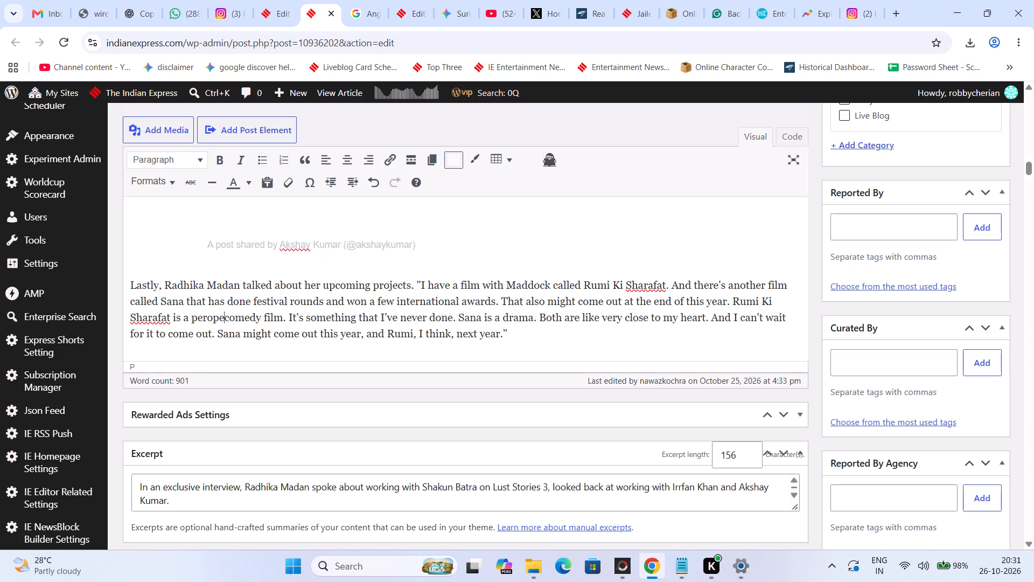
{"action": "key", "text": "BackSpace"}
{"action": "key", "text": "BackSpace"}
{"action": "key", "text": "BackSpace"}
{"action": "key", "text": "BackSpace"}
{"action": "key", "text": "BackSpace"}
{"action": "type", "text": "roper"}
{"action": "key", "text": "space"}
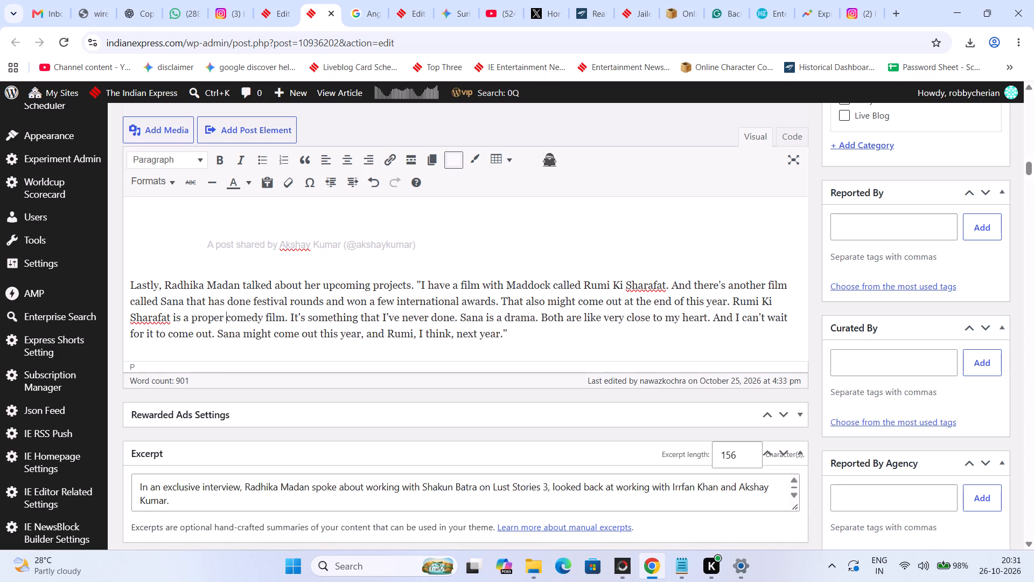
Delete the filler word "like" from "Both are like very close to my heart".
{"action": "key", "text": "Right"}
{"action": "key", "text": "Right"}
{"action": "key", "text": "Right"}
{"action": "key", "text": "Right"}
{"action": "key", "text": "Right"}
{"action": "key", "text": "Right"}
{"action": "key", "text": "Right"}
{"action": "key", "text": "Right"}
{"action": "key", "text": "Right"}
{"action": "key", "text": "Right"}
{"action": "key", "text": "Right"}
{"action": "key", "text": "Right"}
{"action": "key", "text": "Right"}
{"action": "key", "text": "Right"}
{"action": "key", "text": "Right"}
{"action": "key", "text": "Right"}
{"action": "key", "text": "Right"}
{"action": "key", "text": "Right"}
{"action": "key", "text": "Right"}
{"action": "key", "text": "Right"}
{"action": "key", "text": "Left"}
{"action": "key", "text": "Left"}
{"action": "key", "text": "Left"}
{"action": "key", "text": "BackSpace"}
{"action": "key", "text": "BackSpace"}
{"action": "key", "text": "BackSpace"}
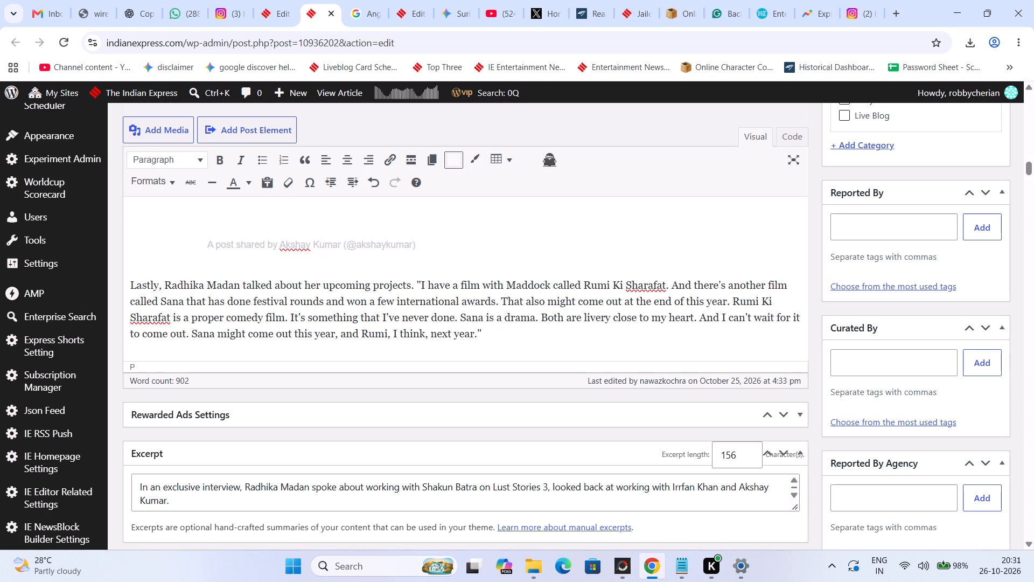
{"action": "key", "text": "BackSpace"}
{"action": "key", "text": "BackSpace"}
Delete the last sentence about Sana and Rumi's release timing so the quote ends at "to come out.".
{"action": "key", "text": "Right"}
{"action": "key", "text": "Right"}
{"action": "key", "text": "Right"}
{"action": "key", "text": "Right"}
{"action": "key", "text": "Right"}
{"action": "key", "text": "Right"}
{"action": "key", "text": "Right"}
{"action": "key", "text": "Right"}
{"action": "key", "text": "Right"}
{"action": "key", "text": "Right"}
{"action": "key", "text": "Right"}
{"action": "key", "text": "Right"}
{"action": "key", "text": "Right"}
{"action": "key", "text": "Right"}
{"action": "key", "text": "Right"}
{"action": "key", "text": "Right"}
{"action": "key", "text": "Right"}
{"action": "key", "text": "Right"}
{"action": "key", "text": "Right"}
{"action": "key", "text": "Right"}
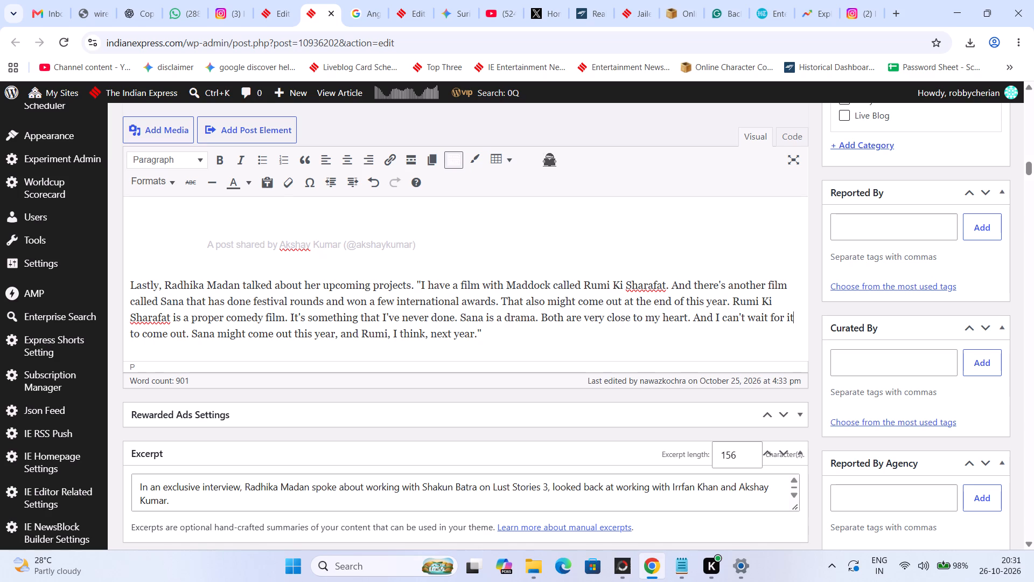
{"action": "key", "text": "Down"}
{"action": "key", "text": "Left"}
{"action": "key", "text": "BackSpace"}
{"action": "key", "text": "BackSpace"}
{"action": "key", "text": "BackSpace"}
{"action": "key", "text": "BackSpace"}
{"action": "key", "text": "BackSpace"}
{"action": "key", "text": "BackSpace"}
{"action": "key", "text": "BackSpace"}
{"action": "key", "text": "BackSpace"}
{"action": "key", "text": "BackSpace"}
{"action": "key", "text": "BackSpace"}
{"action": "key", "text": "BackSpace"}
{"action": "key", "text": "BackSpace"}
{"action": "key", "text": "BackSpace"}
{"action": "key", "text": "BackSpace"}
{"action": "key", "text": "BackSpace"}
{"action": "key", "text": "BackSpace"}
{"action": "key", "text": "BackSpace"}
{"action": "key", "text": "BackSpace"}
{"action": "key", "text": "BackSpace"}
{"action": "key", "text": "BackSpace"}
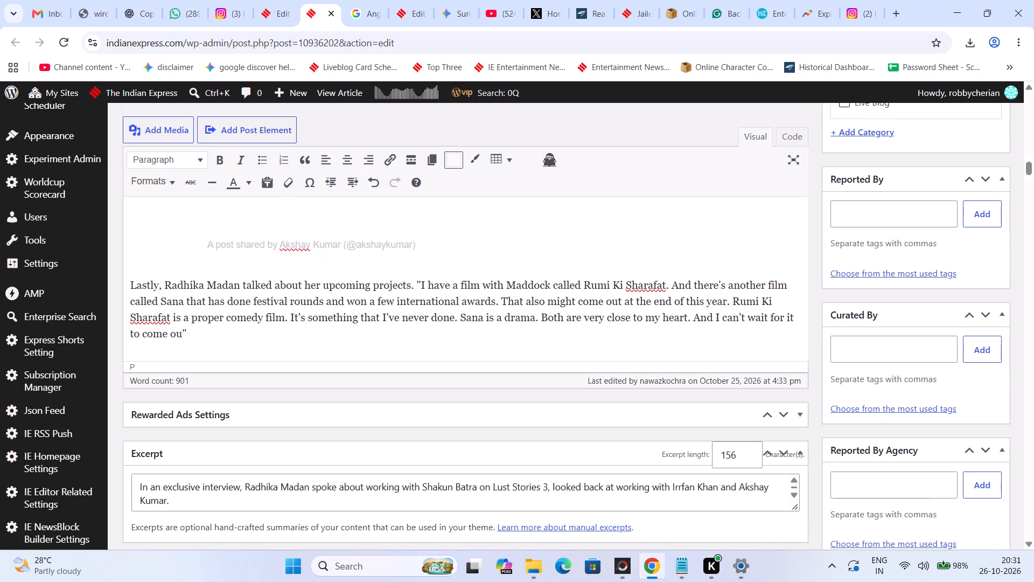
{"action": "type", "text": "t."}
Replace "it" with "thse" before "to come out" in the quote's closing sentence.
{"action": "key", "text": "Left"}
{"action": "key", "text": "Left"}
{"action": "key", "text": "Left"}
{"action": "key", "text": "Left"}
{"action": "key", "text": "Left"}
{"action": "key", "text": "Left"}
{"action": "key", "text": "Left"}
{"action": "key", "text": "Left"}
{"action": "key", "text": "Left"}
{"action": "key", "text": "Left"}
{"action": "key", "text": "Left"}
{"action": "key", "text": "Left"}
{"action": "key", "text": "Left"}
{"action": "key", "text": "Left"}
{"action": "key", "text": "Right"}
{"action": "key", "text": "BackSpace"}
{"action": "key", "text": "BackSpace"}
{"action": "type", "text": "thse"}
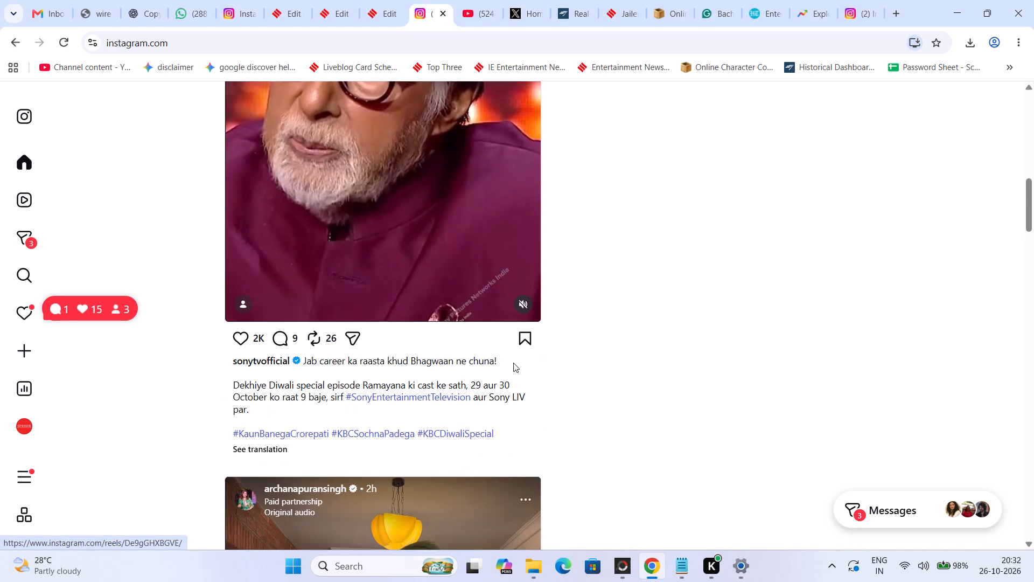
Search Google for "amitabh blog" and open Amitabh Bachchan's official Tumblr blog.
{"action": "scroll", "coordinate": [513, 363], "scroll_direction": "down", "scroll_amount": 4}
{"action": "left_click", "coordinate": [871, 0]}
{"action": "left_click", "coordinate": [844, 34]}
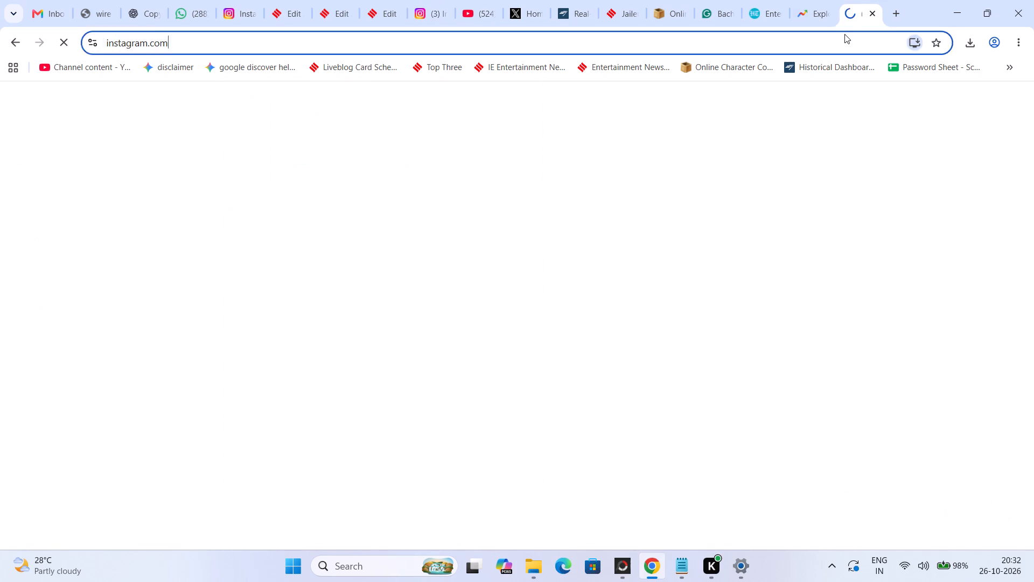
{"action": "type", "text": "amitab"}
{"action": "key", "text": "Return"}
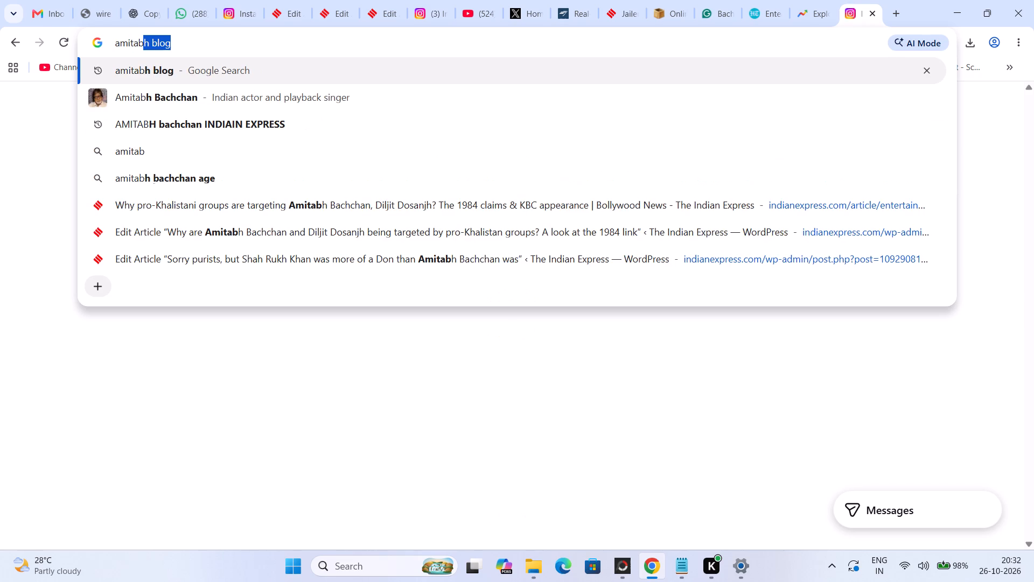
{"action": "left_click", "coordinate": [338, 231]}
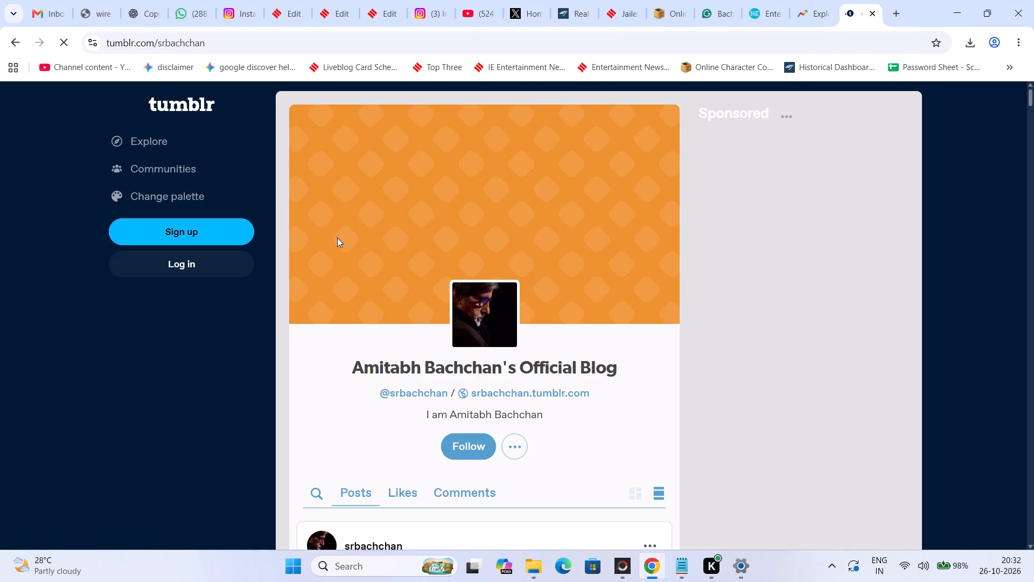
Read the DAY 6714 post on Amitabh Bachchan's blog, and close the blog and the neighbouring Explore page.
{"action": "scroll", "coordinate": [352, 290], "scroll_direction": "down", "scroll_amount": 5}
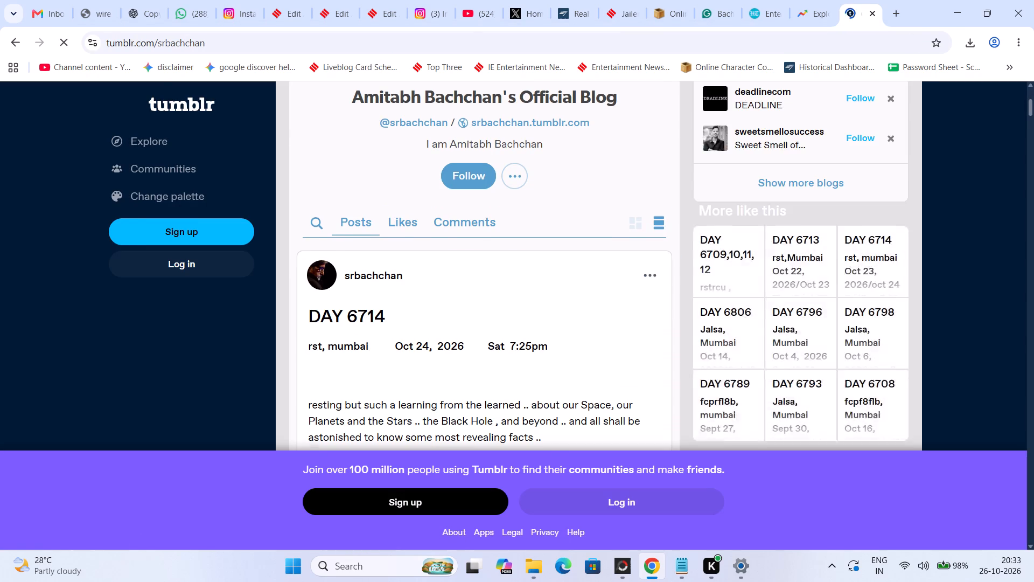
{"action": "scroll", "coordinate": [360, 321], "scroll_direction": "down", "scroll_amount": 1}
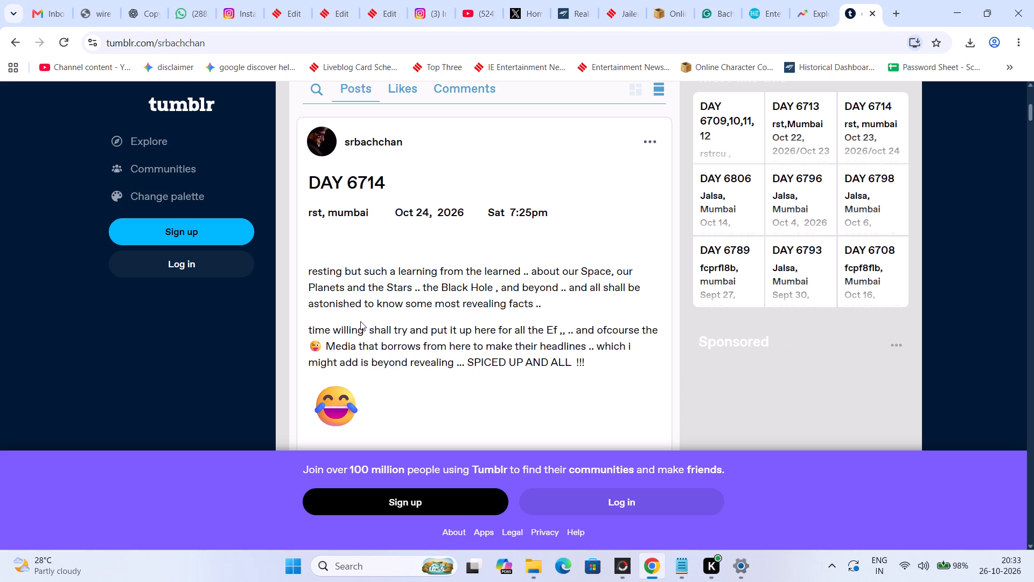
{"action": "scroll", "coordinate": [360, 321], "scroll_direction": "down", "scroll_amount": 2}
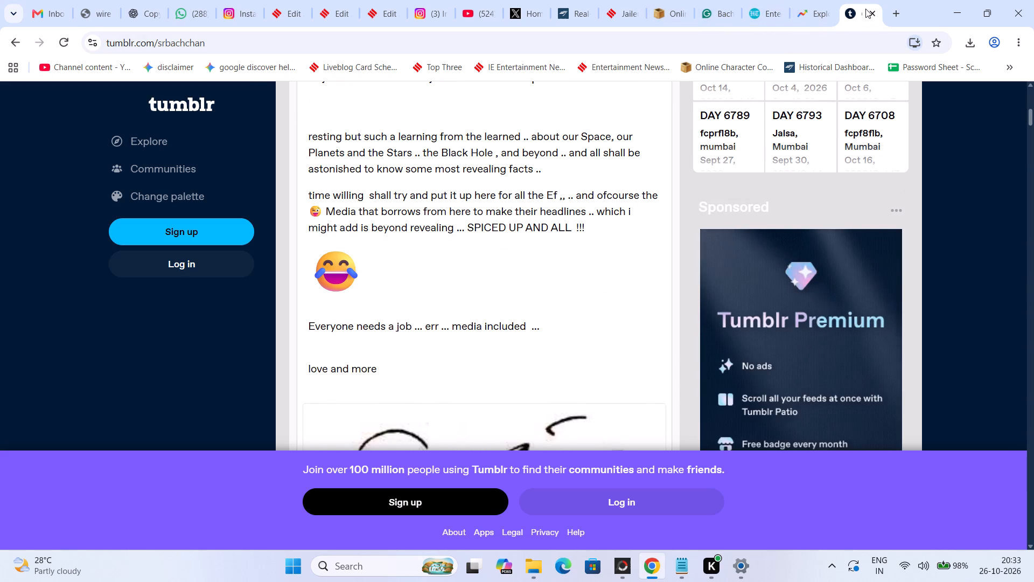
{"action": "left_click", "coordinate": [870, 10]}
{"action": "left_click", "coordinate": [870, 10]}
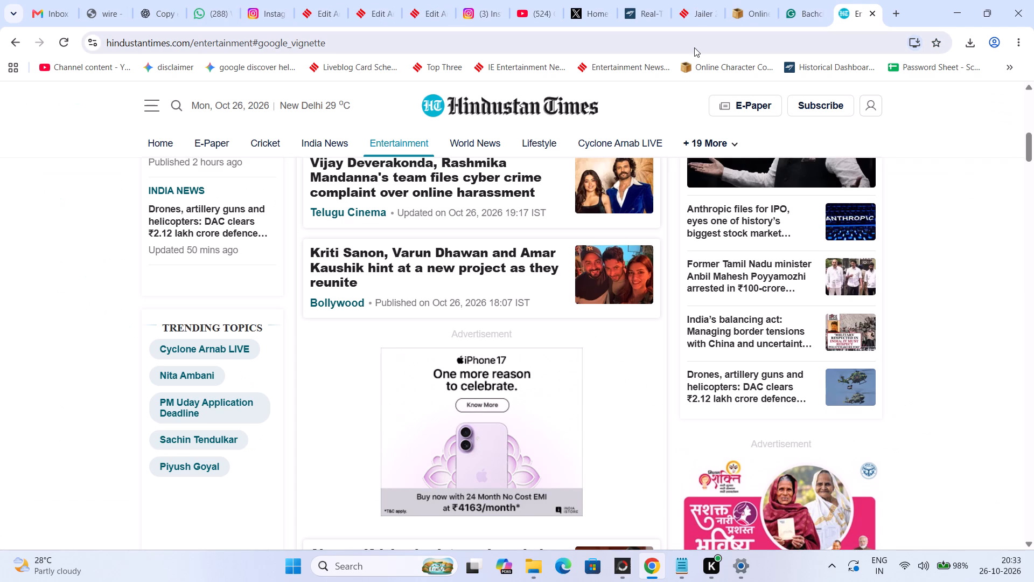
Search Google for "google news" in place of the Hindustan Times entertainment page and open the Google News site.
{"action": "left_click", "coordinate": [629, 50]}
{"action": "type", "text": "google n"}
{"action": "key", "text": "Return"}
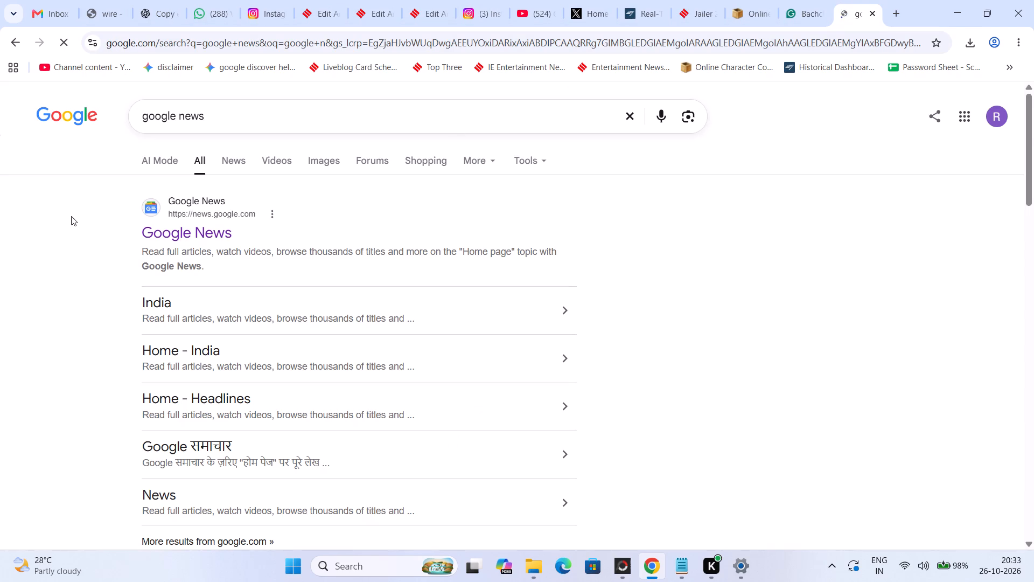
{"action": "left_click", "coordinate": [152, 230]}
Switch to X, load the new posts in the For you feed and examine them for entertainment news.
{"action": "left_click", "coordinate": [597, 0]}
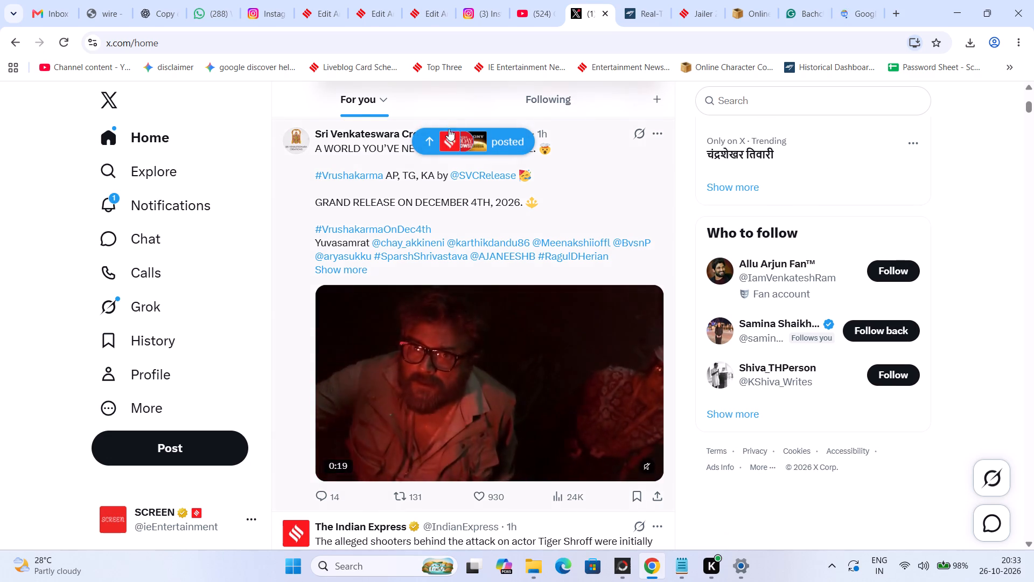
{"action": "left_click", "coordinate": [453, 133]}
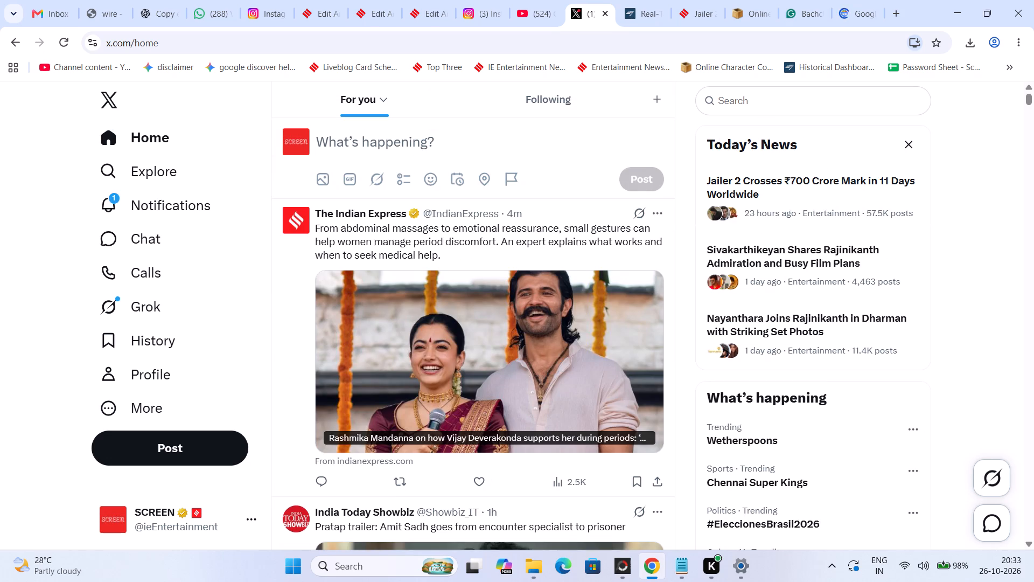
{"action": "scroll", "coordinate": [453, 133], "scroll_direction": "down", "scroll_amount": 5}
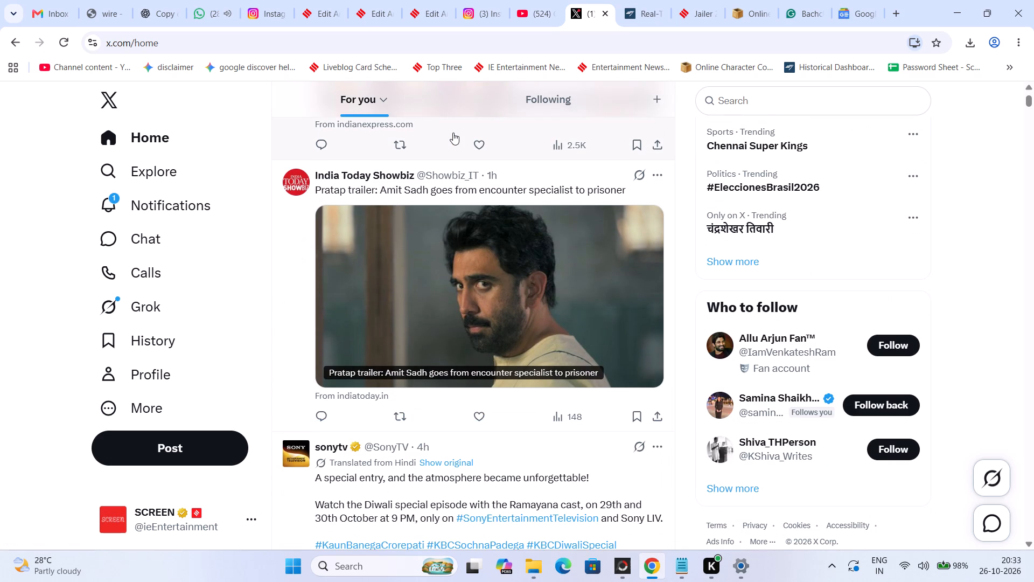
{"action": "scroll", "coordinate": [453, 133], "scroll_direction": "down", "scroll_amount": 4}
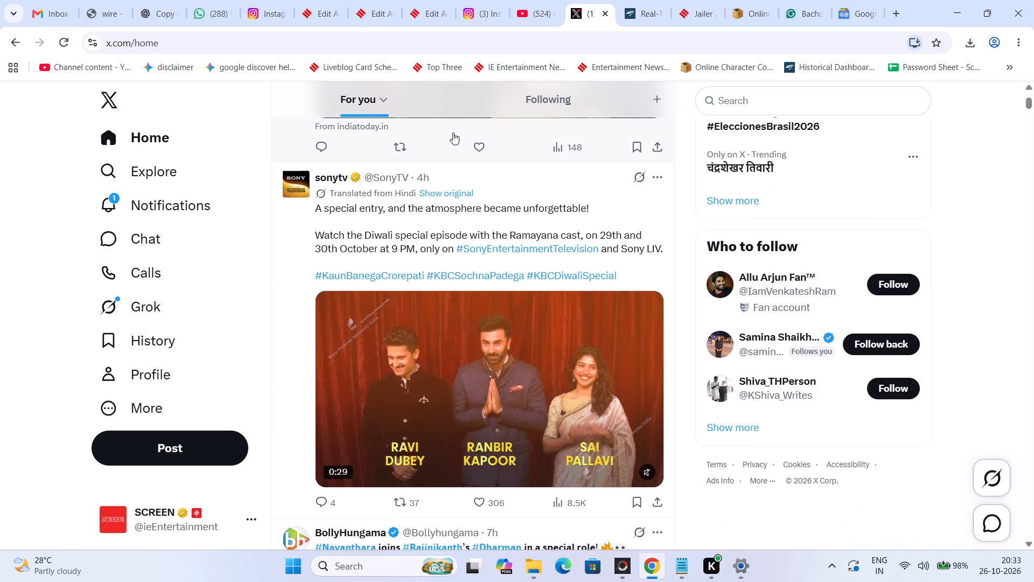
{"action": "scroll", "coordinate": [469, 182], "scroll_direction": "down", "scroll_amount": 5}
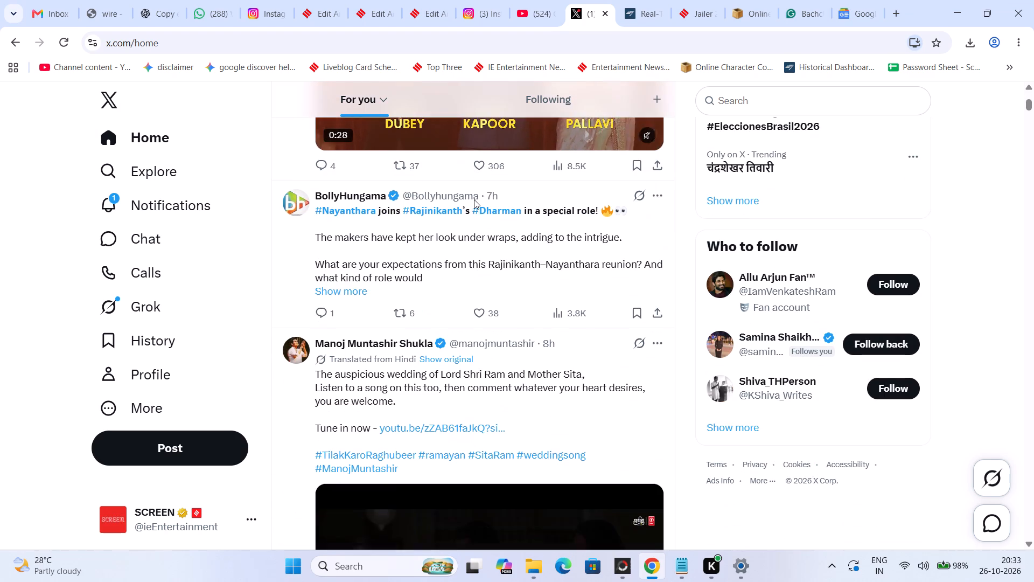
{"action": "scroll", "coordinate": [474, 199], "scroll_direction": "down", "scroll_amount": 3}
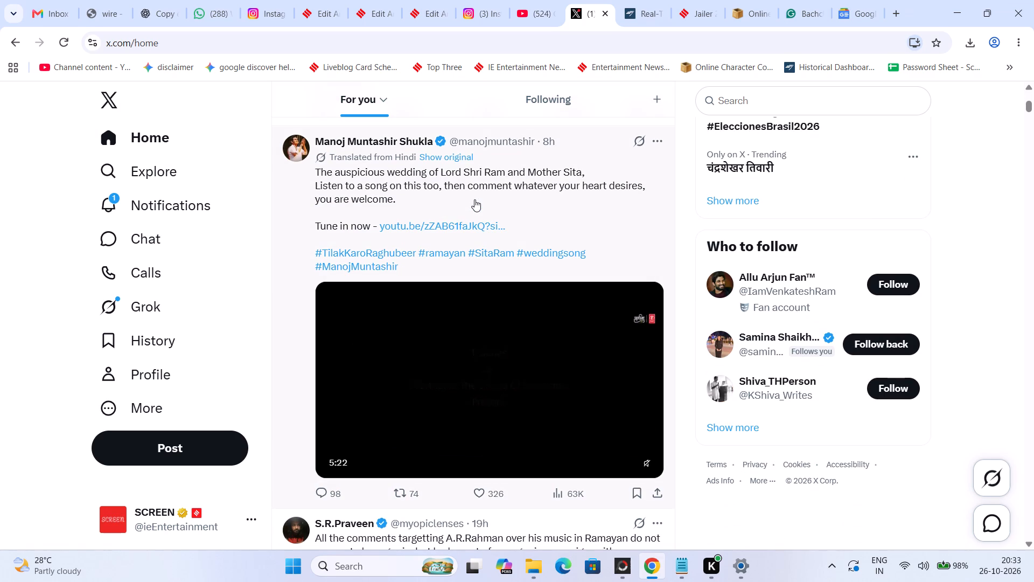
{"action": "scroll", "coordinate": [474, 199], "scroll_direction": "down", "scroll_amount": 3}
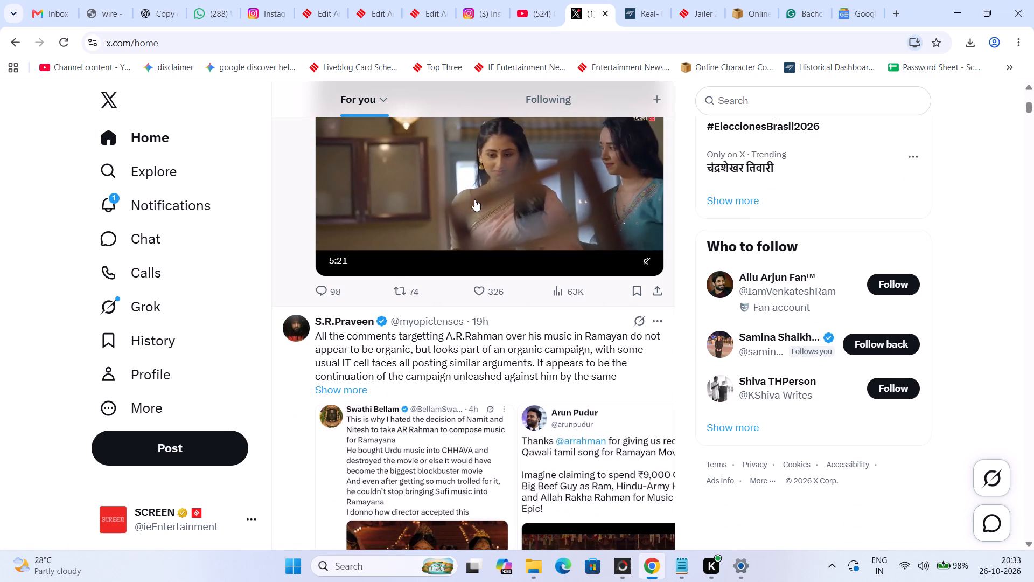
{"action": "scroll", "coordinate": [474, 199], "scroll_direction": "down", "scroll_amount": 3}
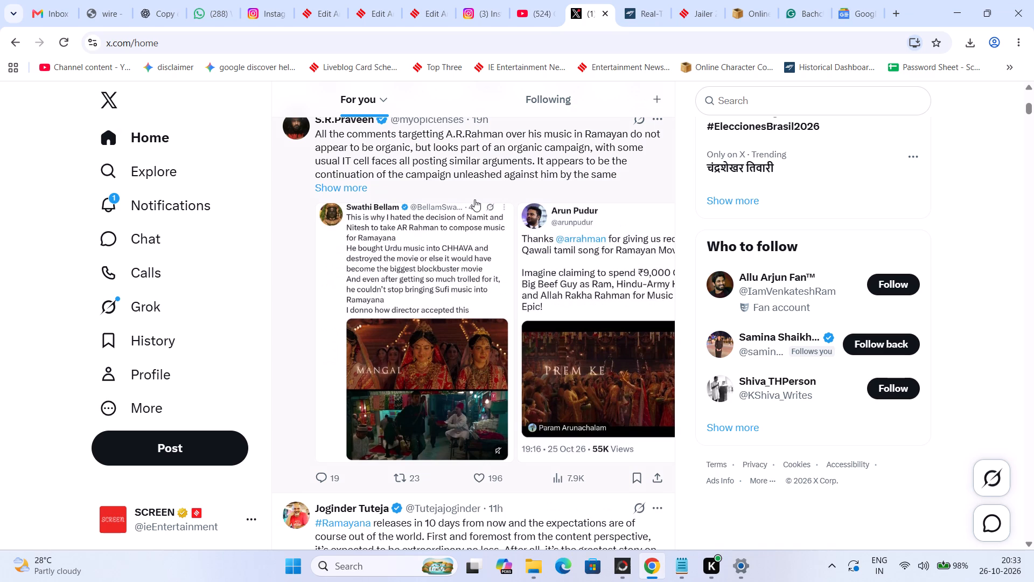
{"action": "scroll", "coordinate": [474, 199], "scroll_direction": "down", "scroll_amount": 6}
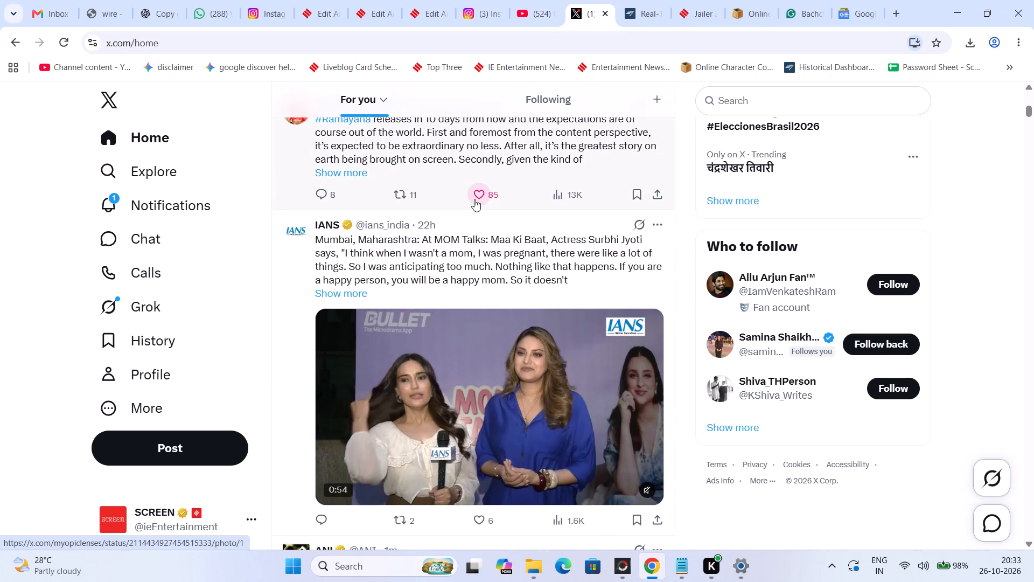
{"action": "scroll", "coordinate": [474, 199], "scroll_direction": "down", "scroll_amount": 2}
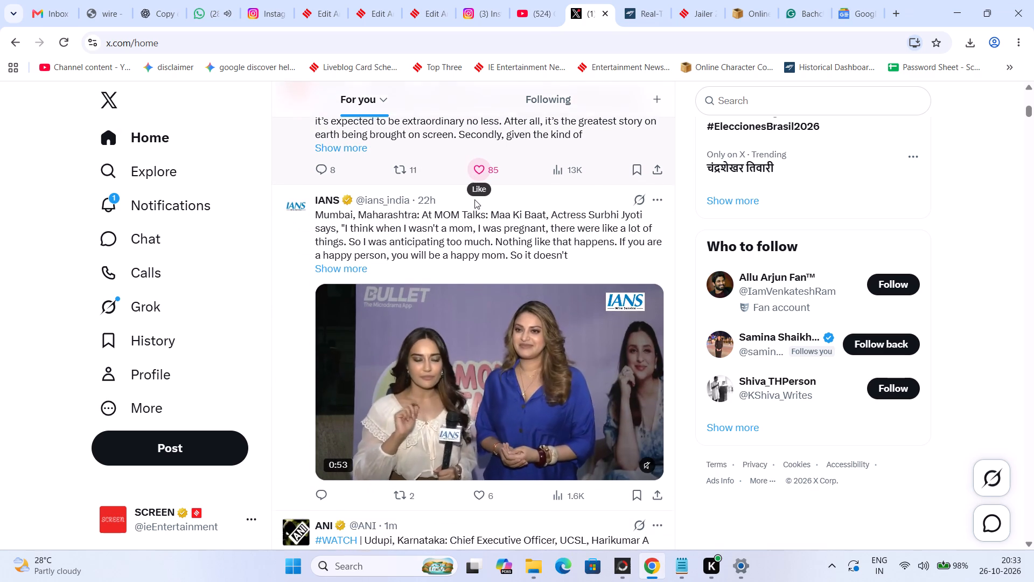
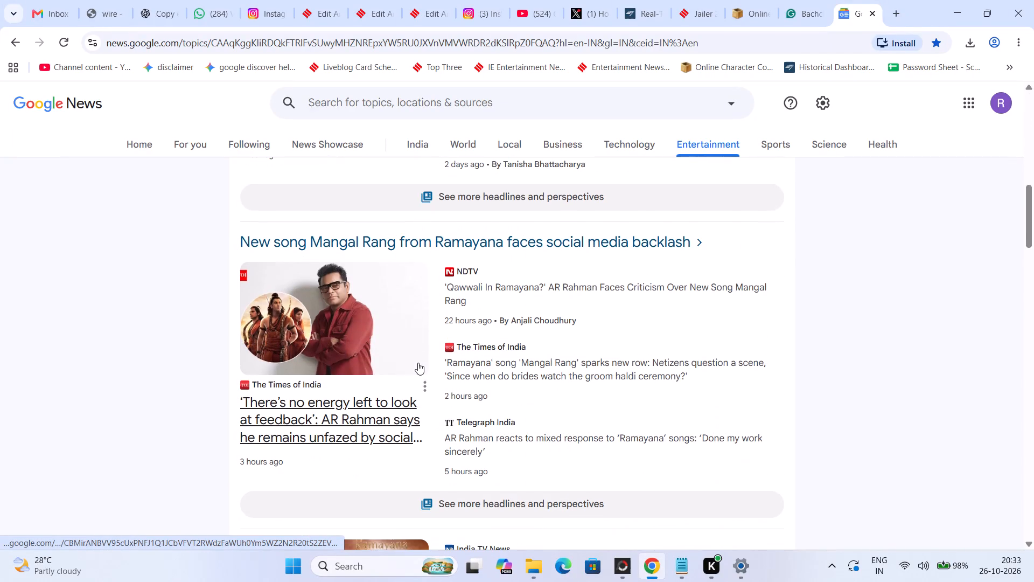
Examine the Entertainment headlines on Google News for stories worth covering.
{"action": "scroll", "coordinate": [418, 363], "scroll_direction": "down", "scroll_amount": 6}
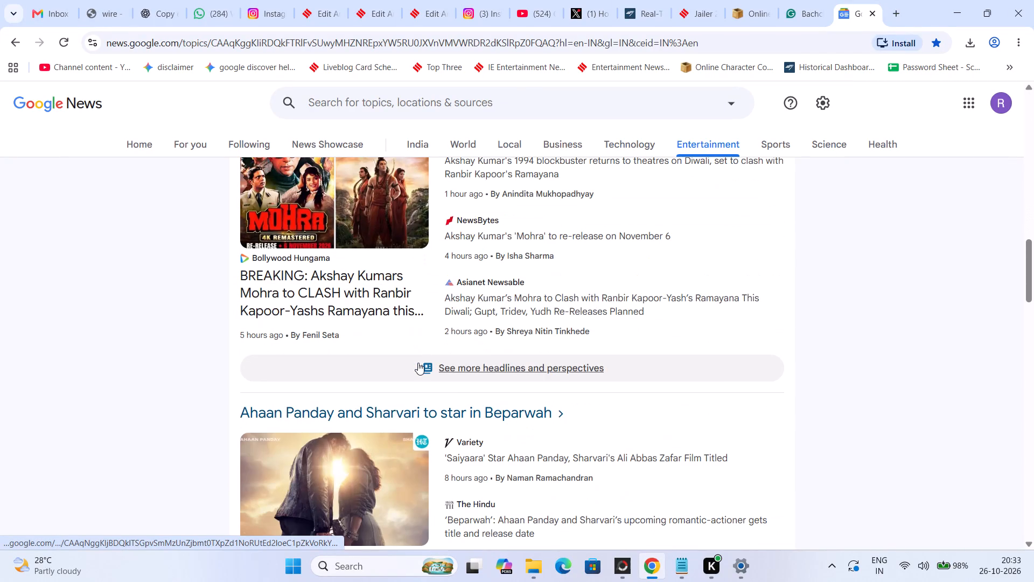
{"action": "scroll", "coordinate": [418, 363], "scroll_direction": "down", "scroll_amount": 6}
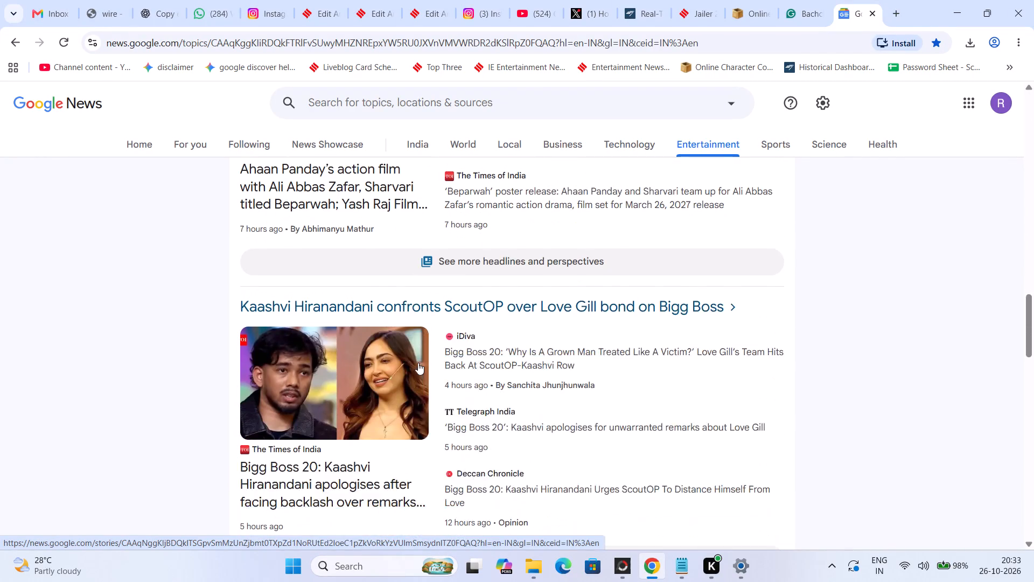
{"action": "scroll", "coordinate": [418, 363], "scroll_direction": "down", "scroll_amount": 10}
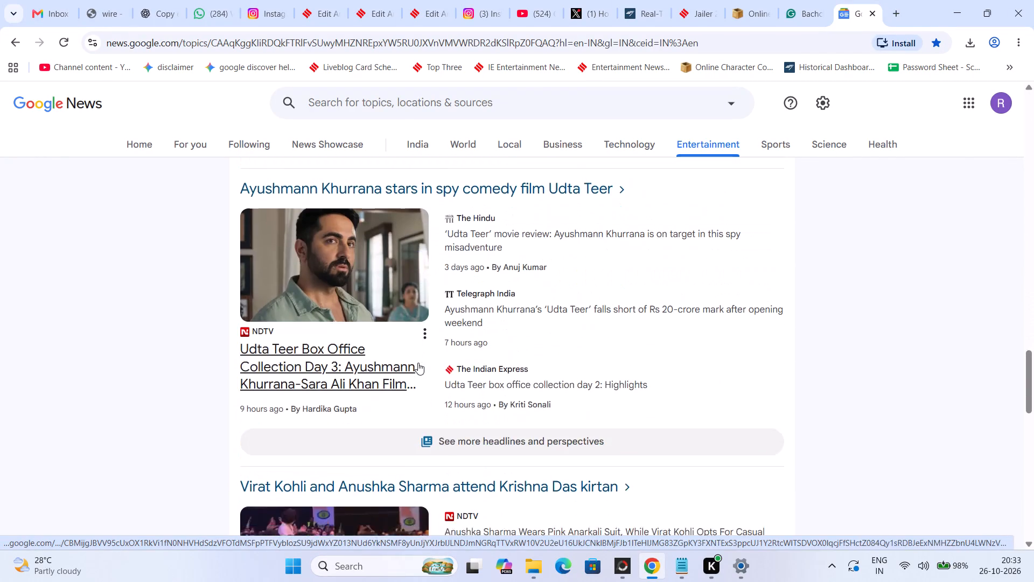
{"action": "scroll", "coordinate": [418, 363], "scroll_direction": "down", "scroll_amount": 10}
{"action": "scroll", "coordinate": [418, 363], "scroll_direction": "up", "scroll_amount": 4}
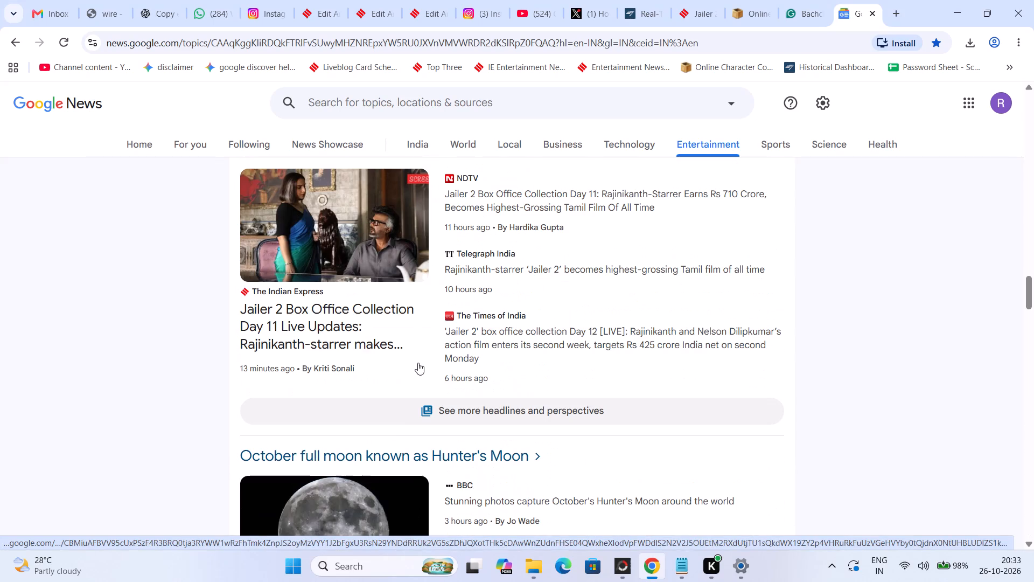
Switch to the Chartbeat real-time dashboard showing the entertainment section of indianexpress.com.
{"action": "left_click", "coordinate": [375, 0]}
{"action": "left_click", "coordinate": [677, 0]}
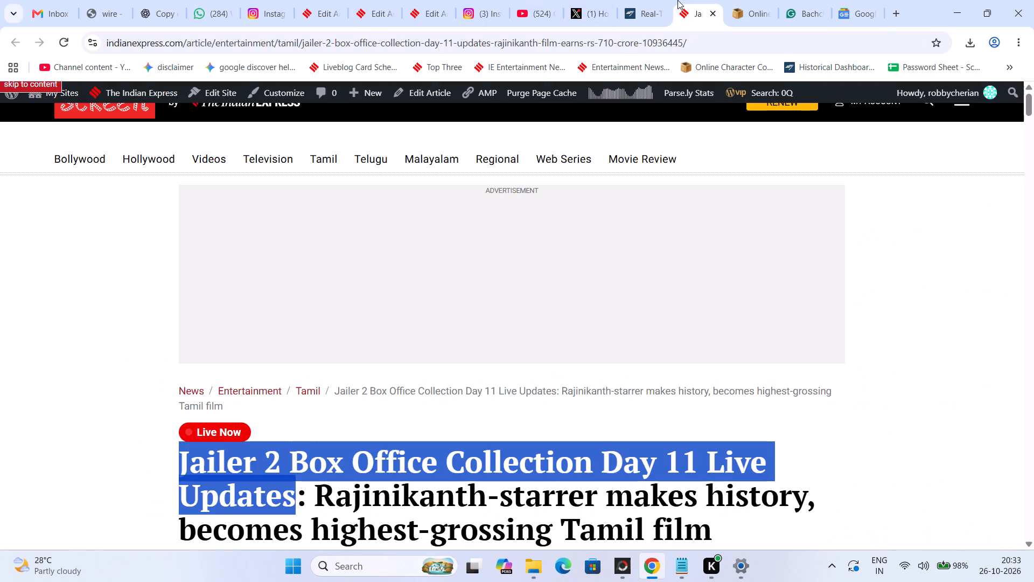
{"action": "left_click", "coordinate": [655, 0]}
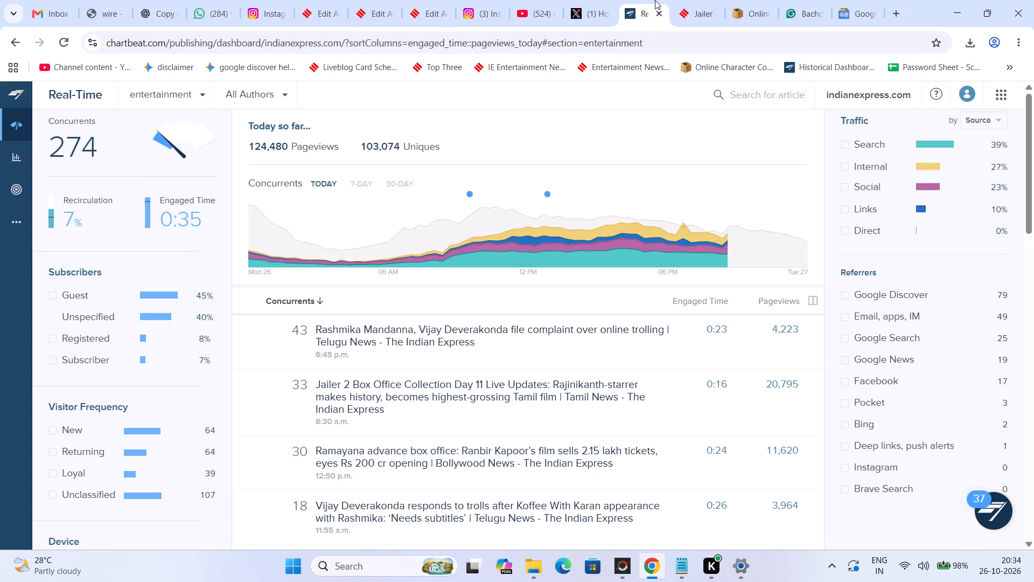